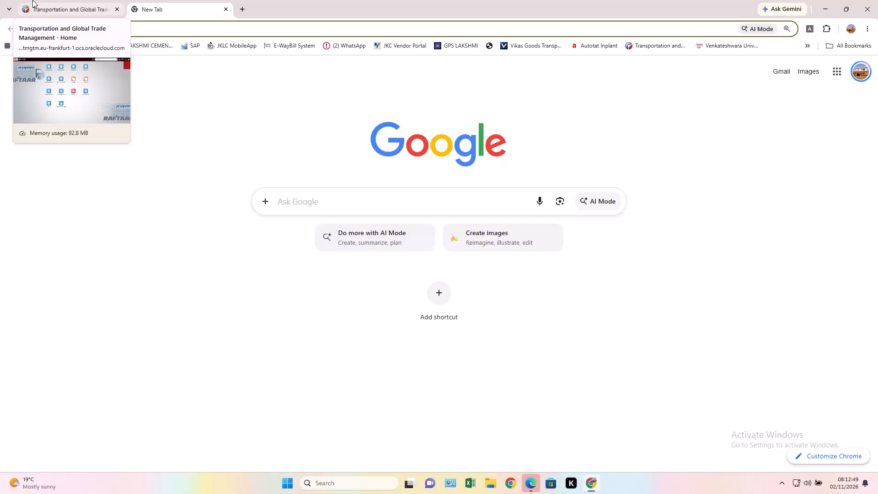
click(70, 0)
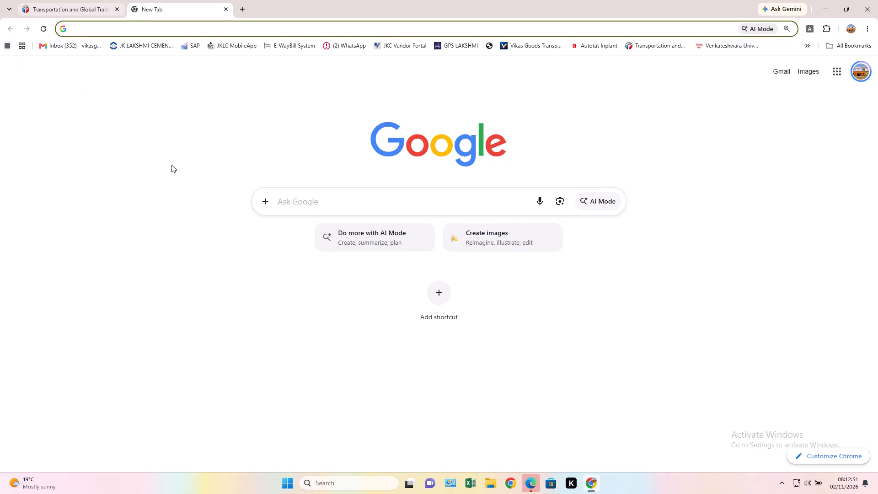
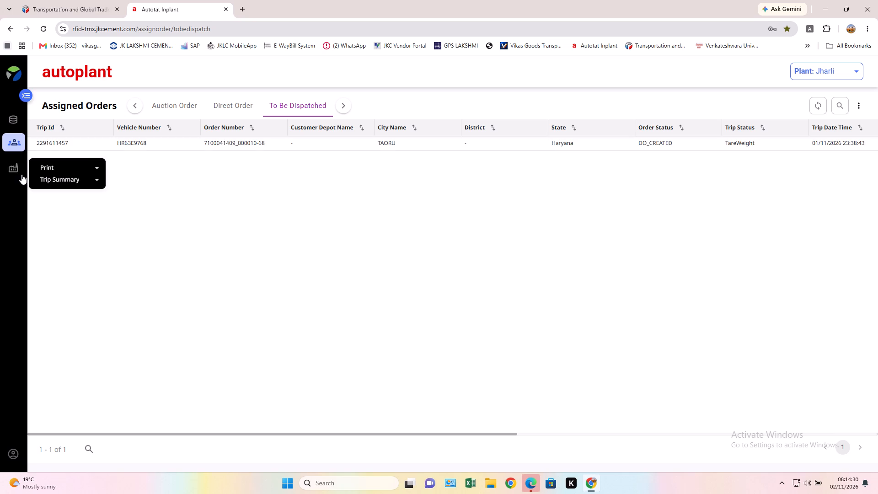
Open the Print section's invoice and weighment slip list to check the available trips.
click(118, 180)
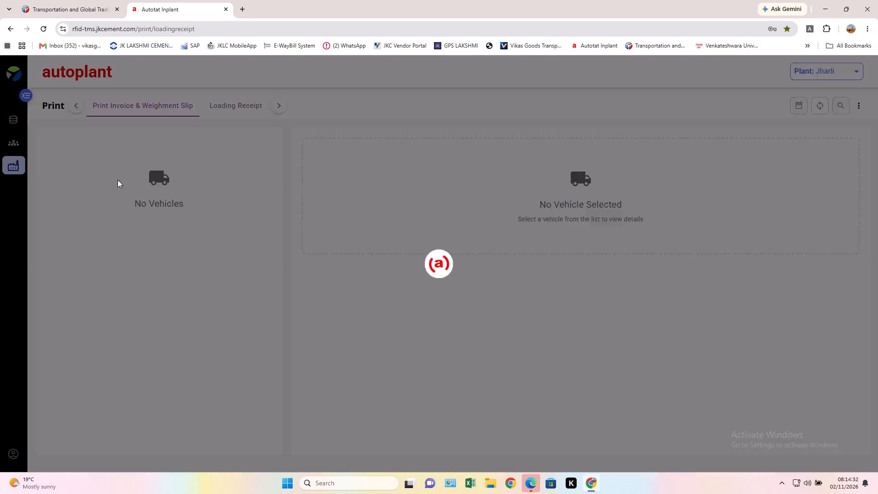
click(143, 106)
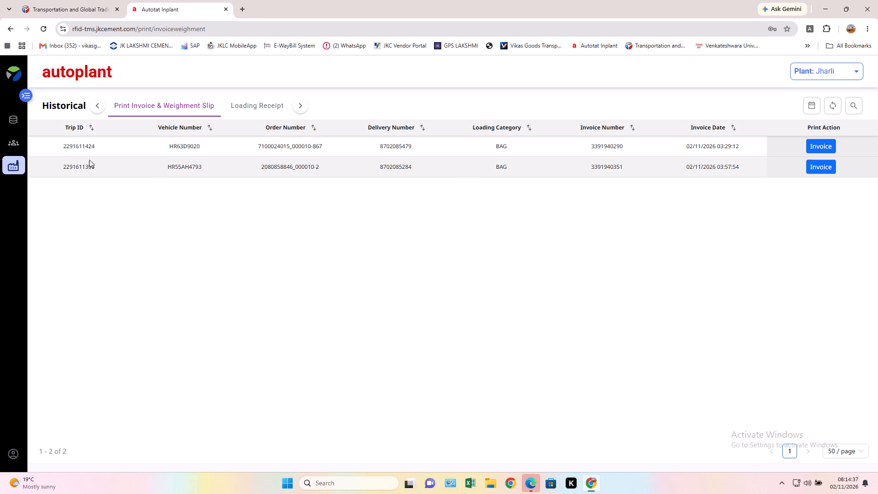
Open the Loading Receipt list and apply a calendar date filter to load its vehicles.
click(266, 102)
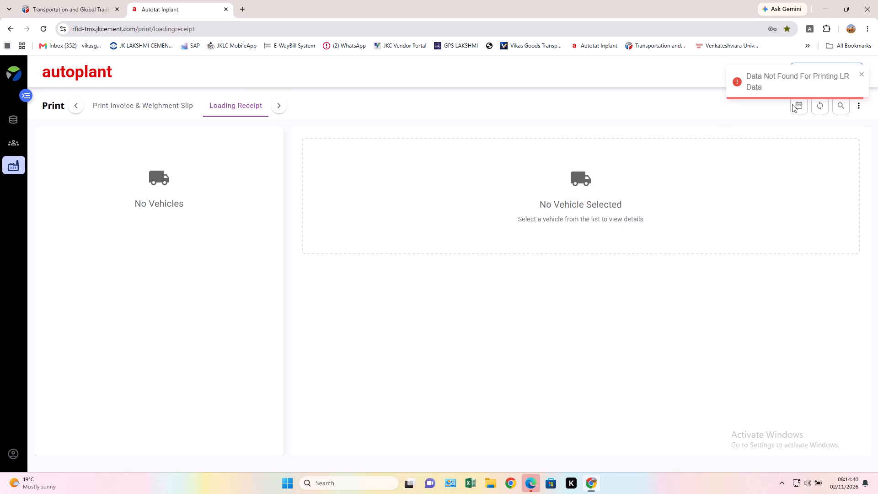
click(803, 101)
click(800, 105)
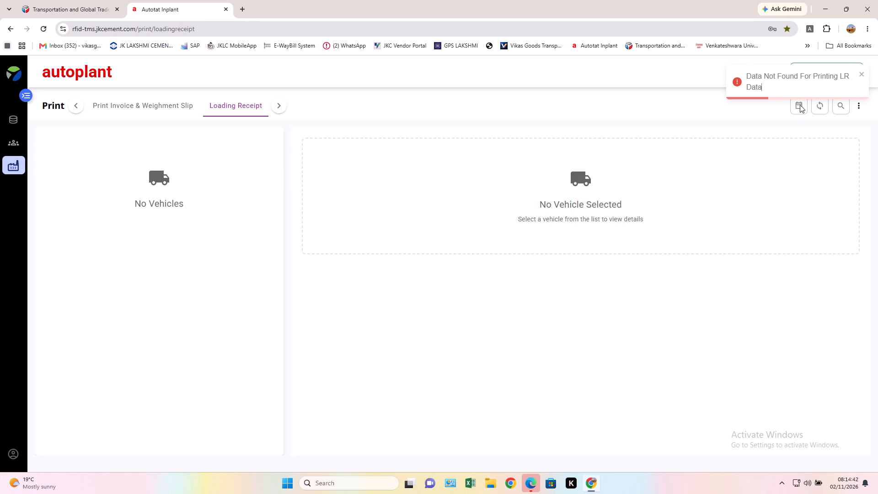
click(800, 105)
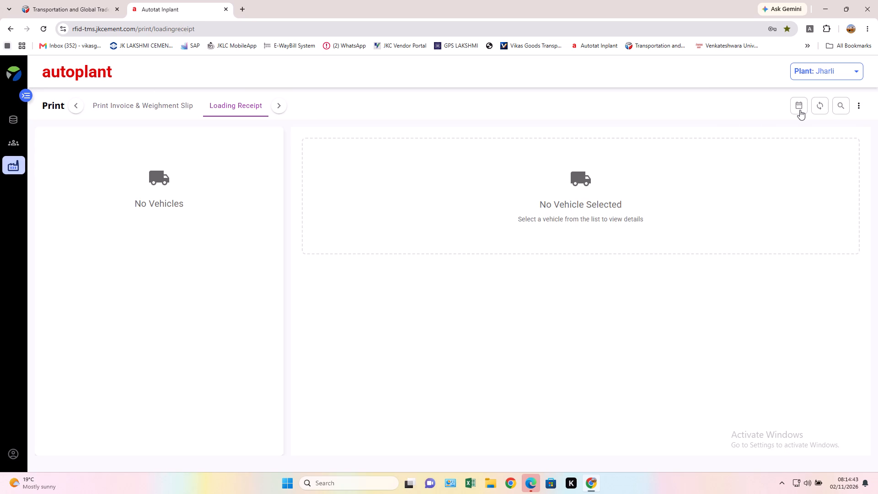
click(798, 109)
click(801, 139)
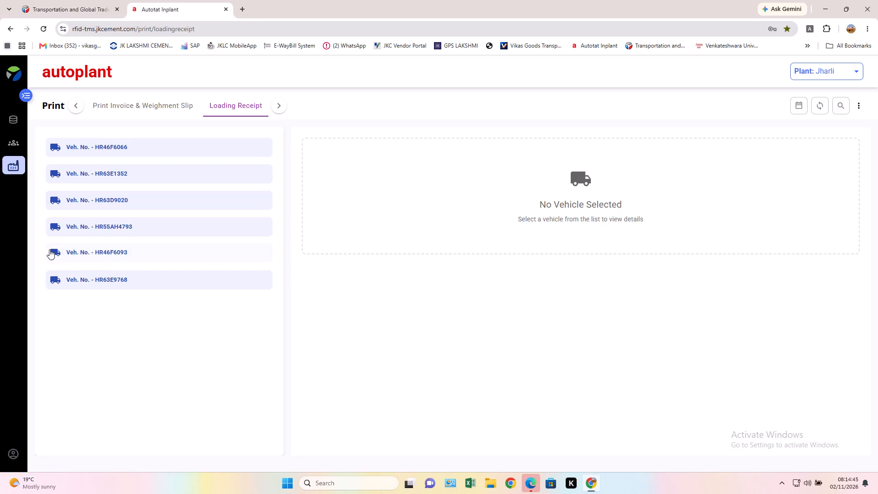
click(139, 199)
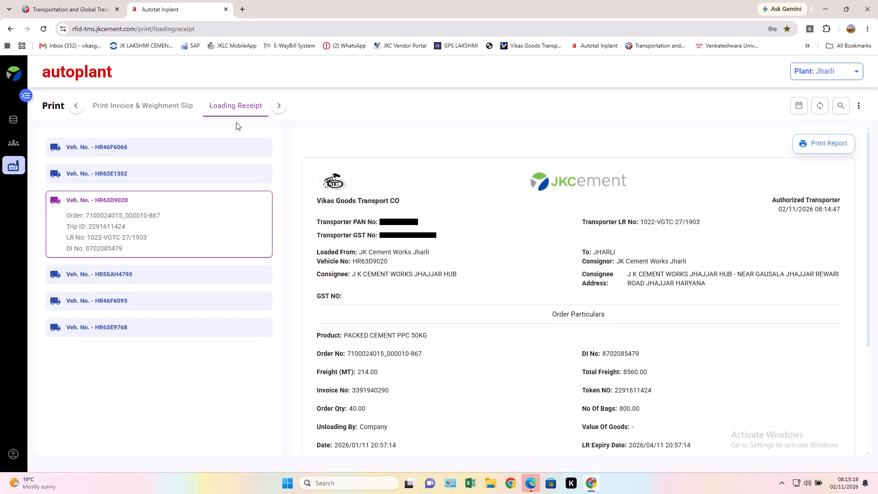
click(119, 274)
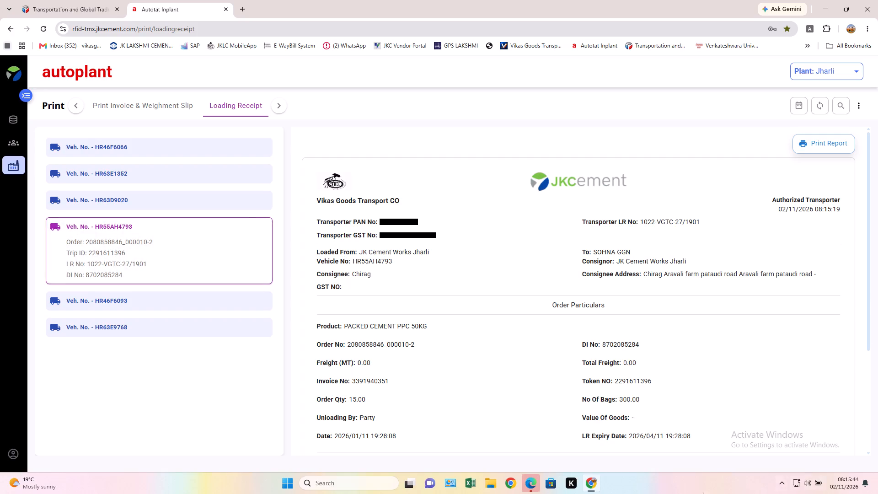
click(127, 296)
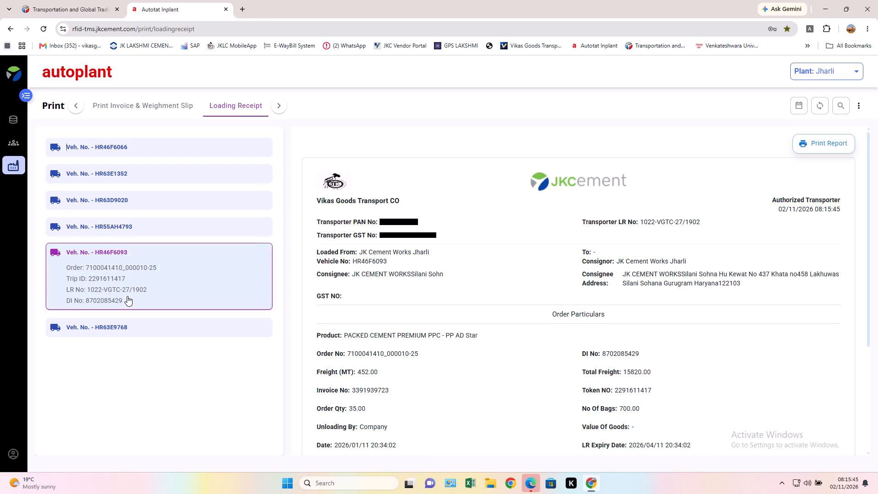
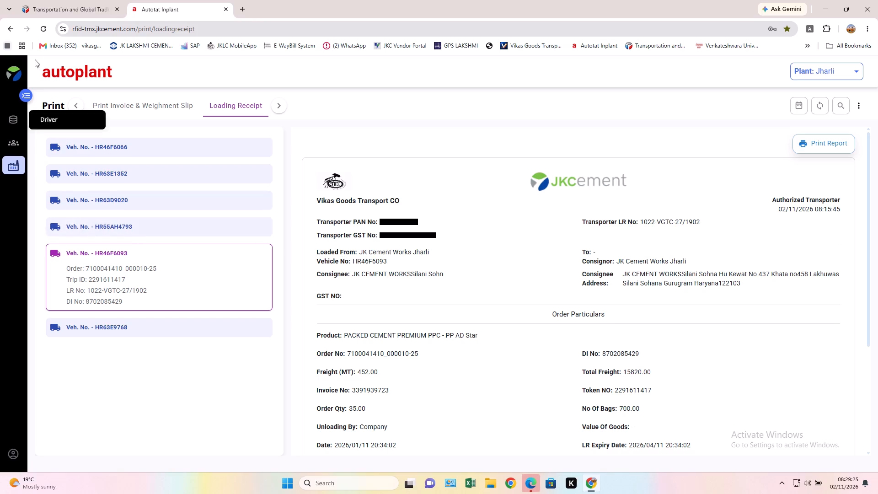
Switch to the JKLC-OTM portal and list all E-bidding Tender records with an unfiltered search.
click(67, 4)
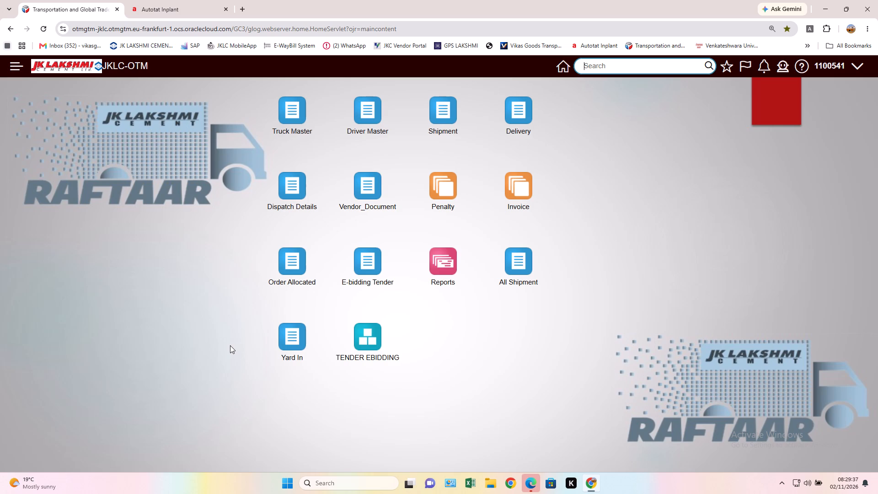
click(382, 261)
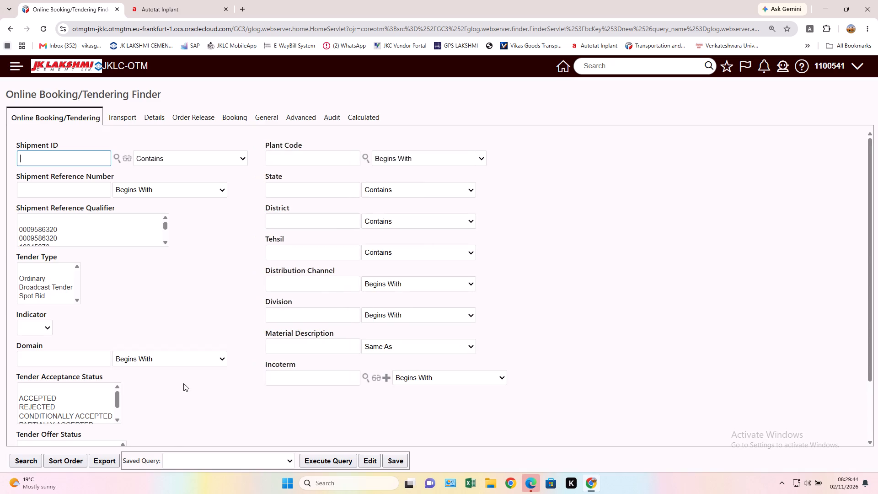
click(23, 456)
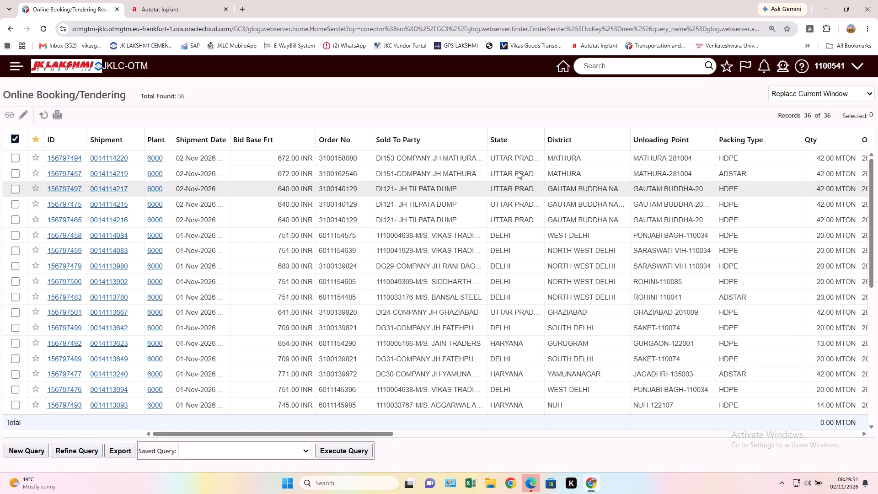
Search All Shipment for shipments created between 01-Nov-2026 and 02-Nov-2026.
click(564, 64)
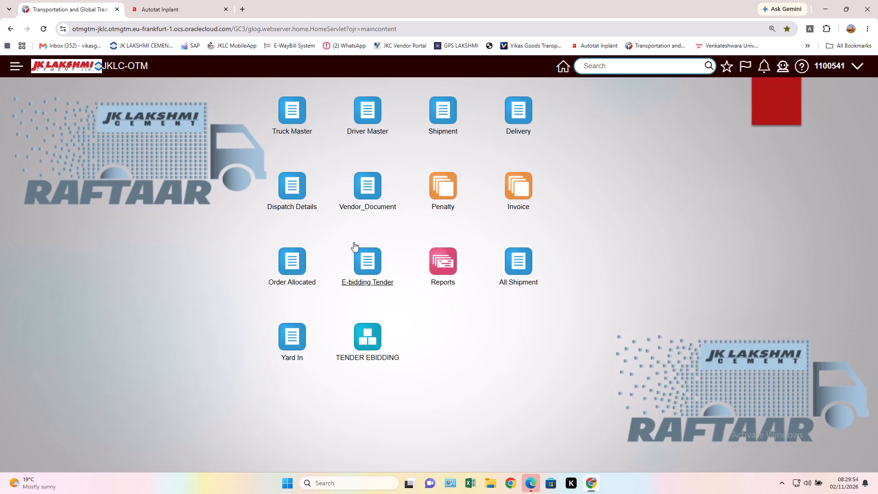
click(522, 256)
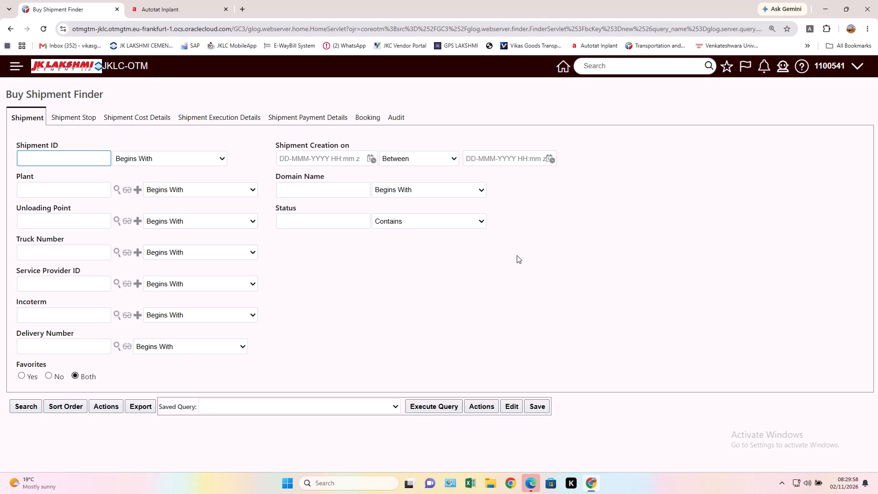
click(369, 163)
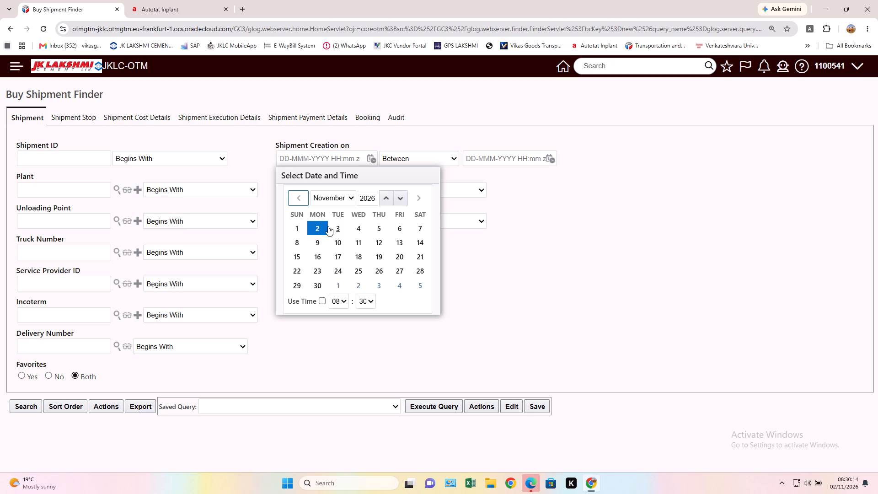
click(304, 228)
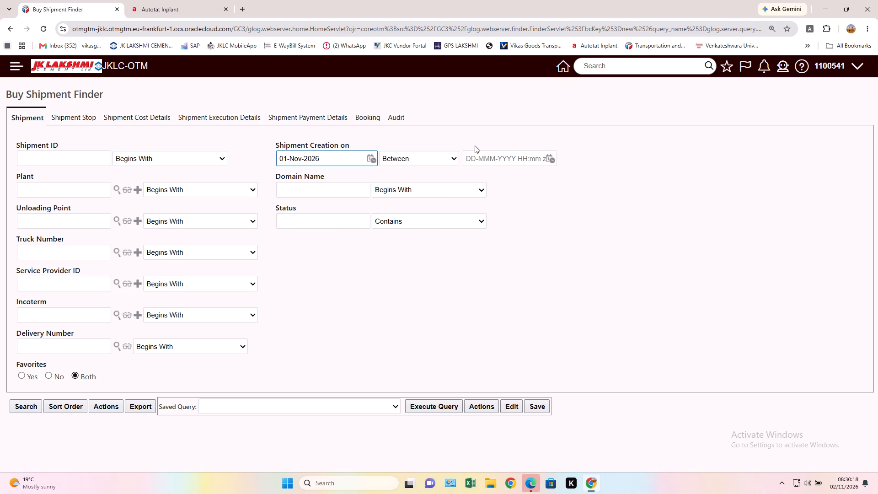
click(549, 159)
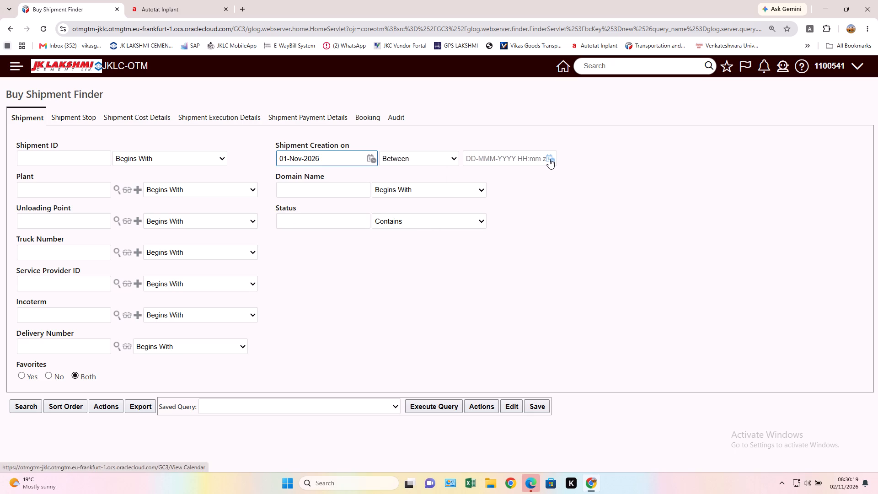
click(508, 225)
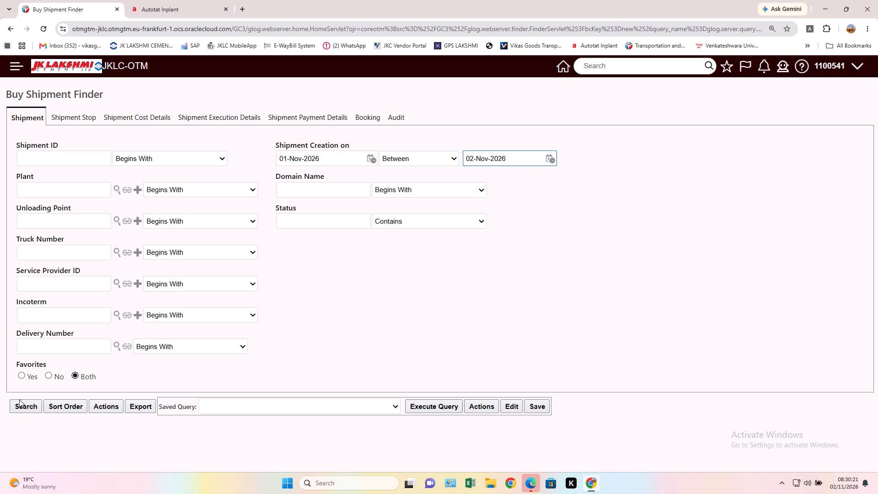
click(19, 400)
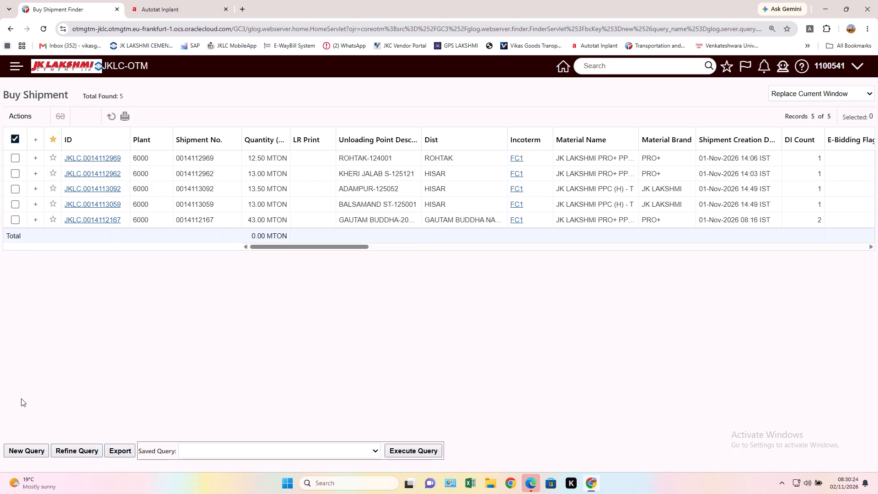
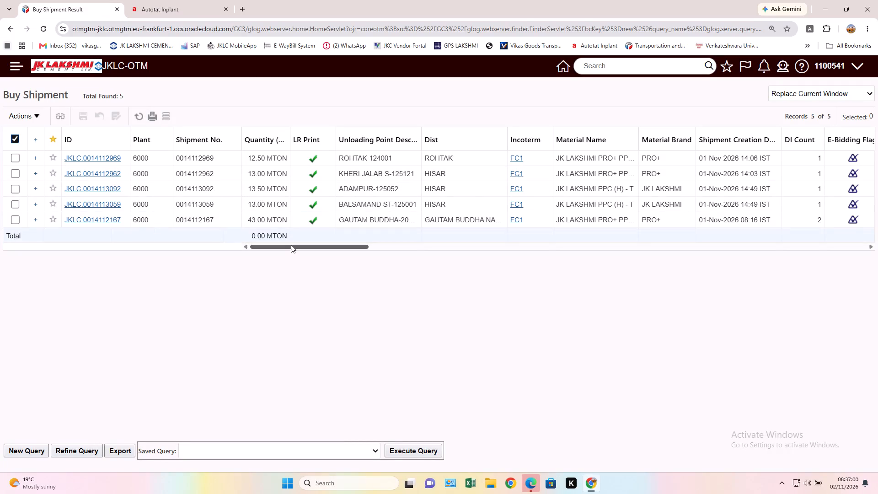
drag(291, 245, 338, 244)
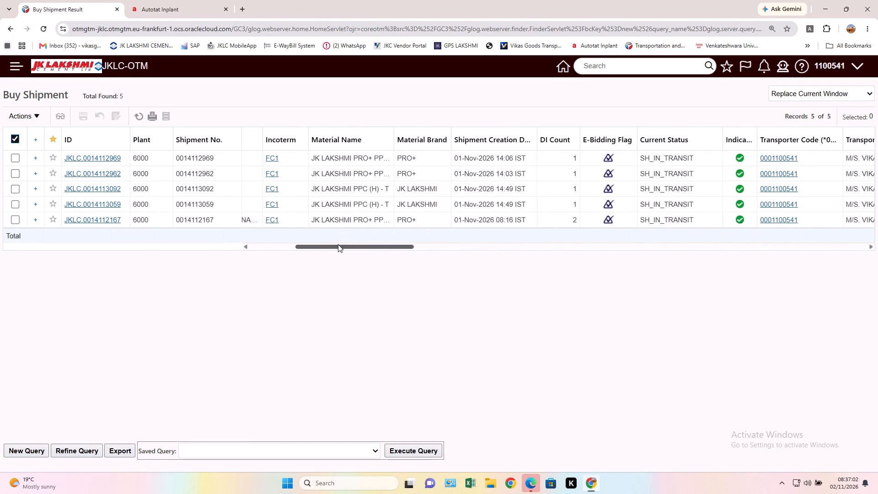
drag(338, 244, 182, 250)
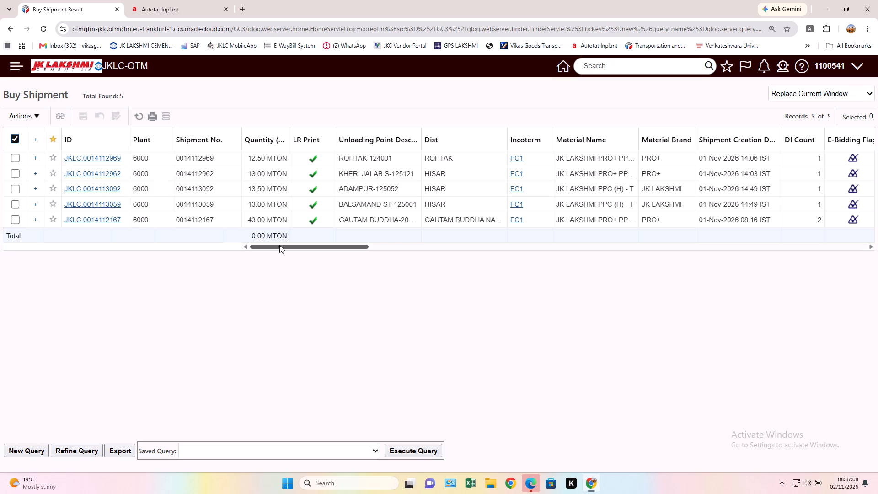
drag(325, 246, 423, 243)
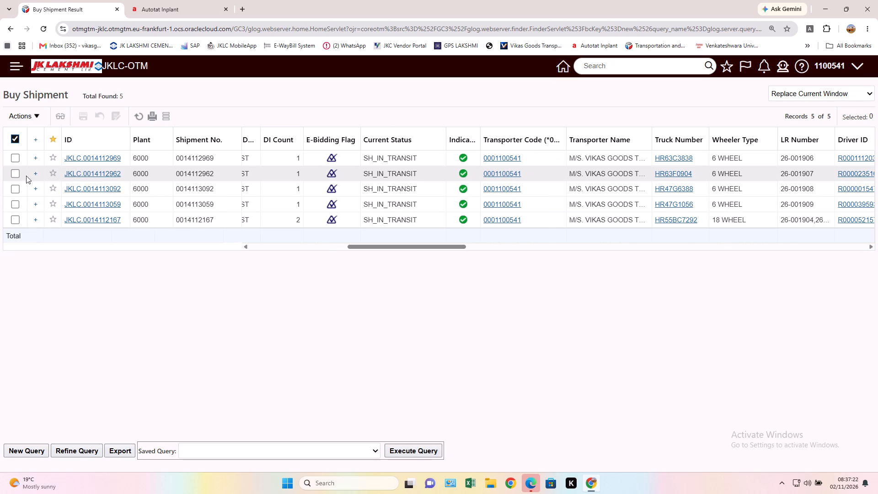
click(11, 188)
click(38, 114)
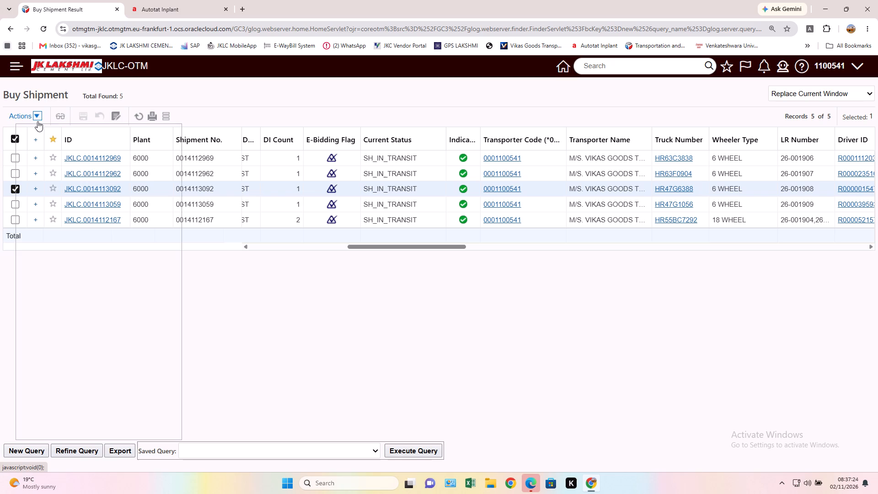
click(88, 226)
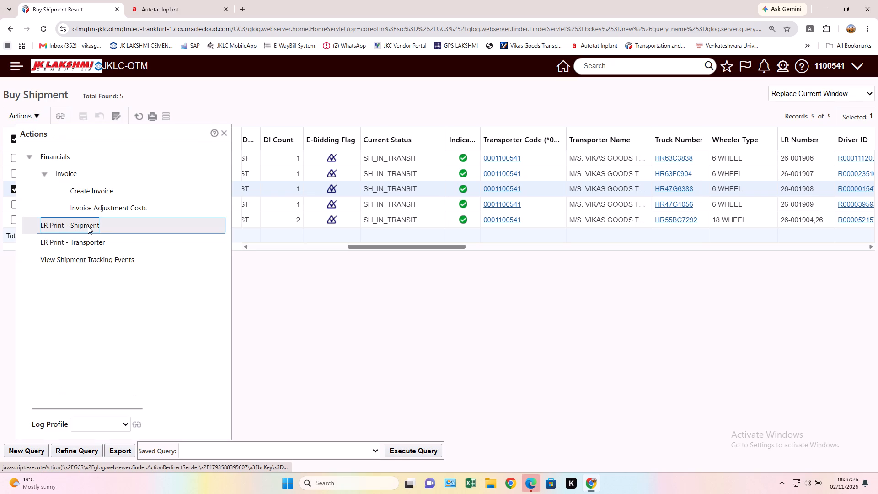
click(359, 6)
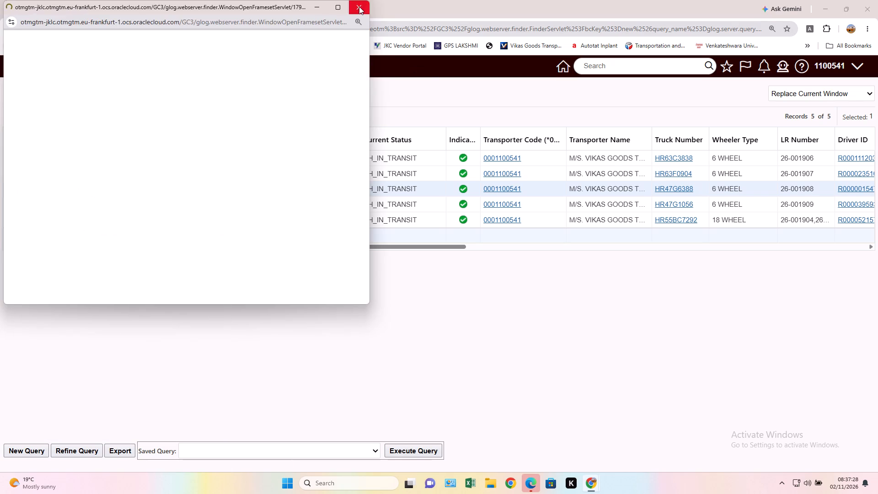
Run LR Print - Transporter for the selected shipment JKLC.0014113092.
click(38, 118)
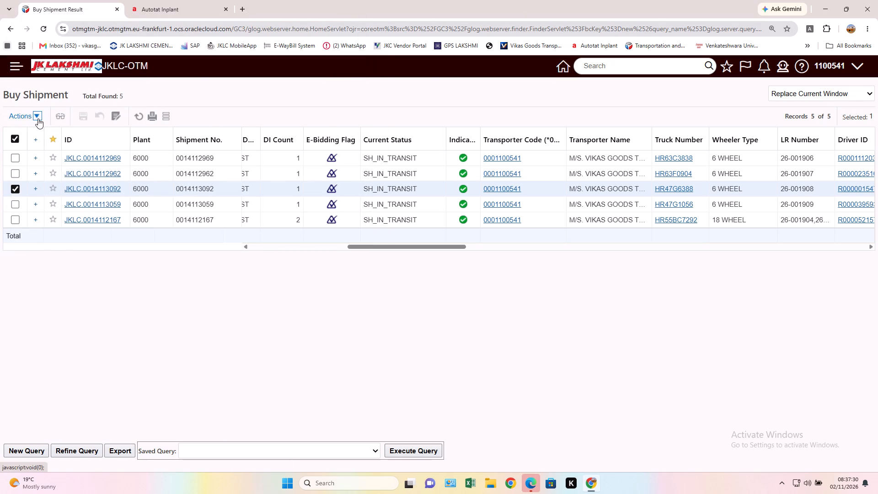
click(68, 244)
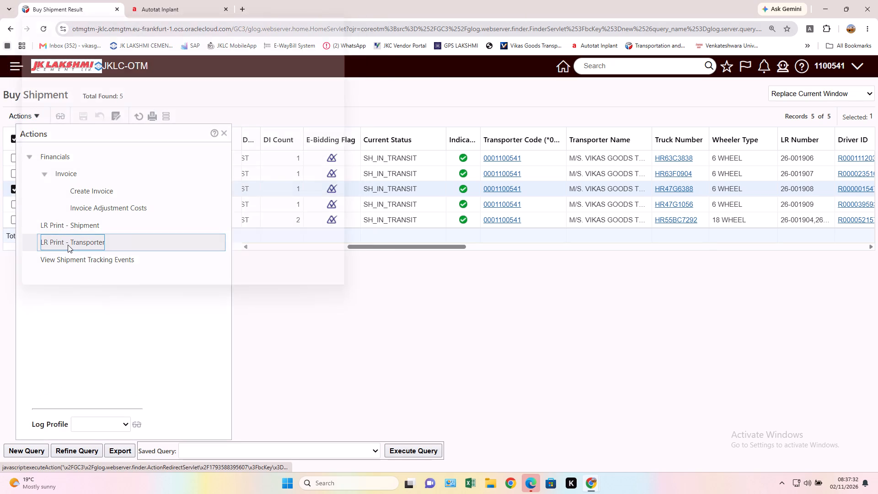
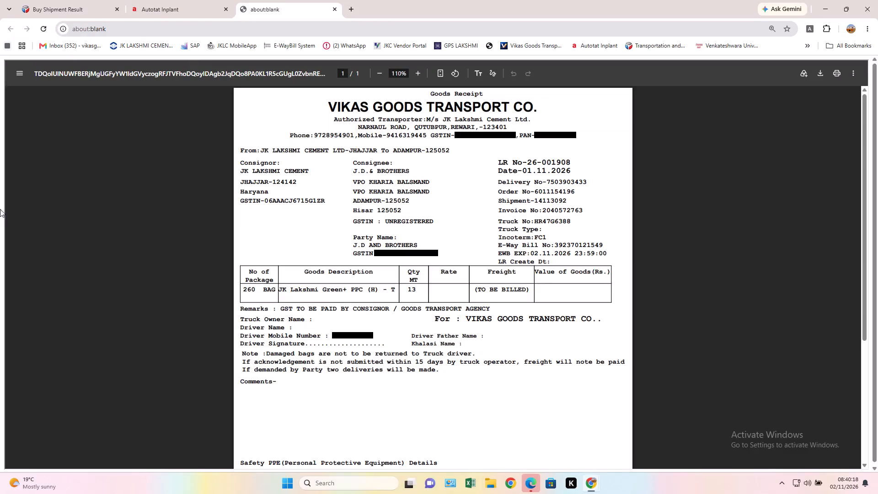
Leave the Buy Shipment results and return to the JKLC-OTM home page.
click(75, 0)
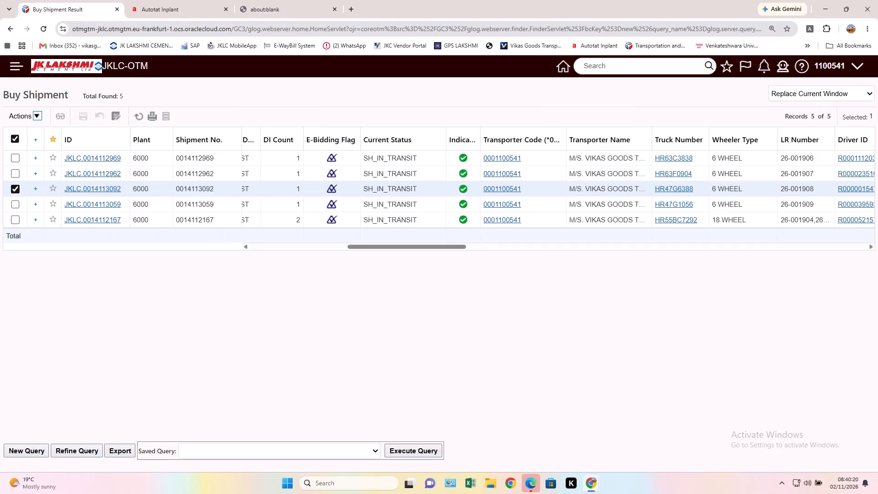
click(564, 65)
Open the GPS LAKSHMI vehicle tracking site in place of the displayed goods receipt.
click(310, 0)
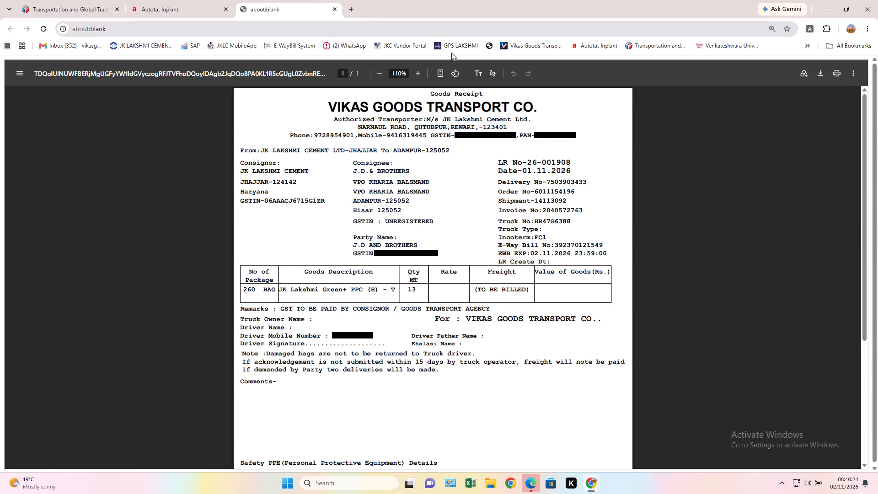
click(451, 46)
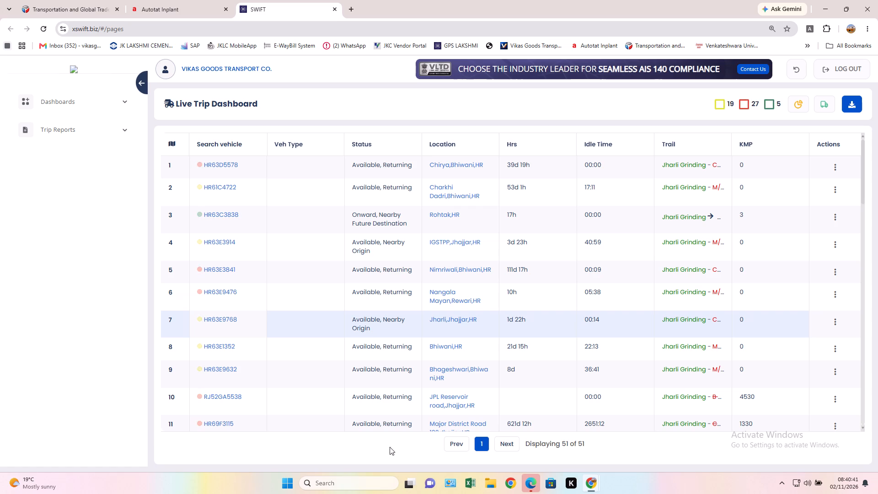
click(220, 139)
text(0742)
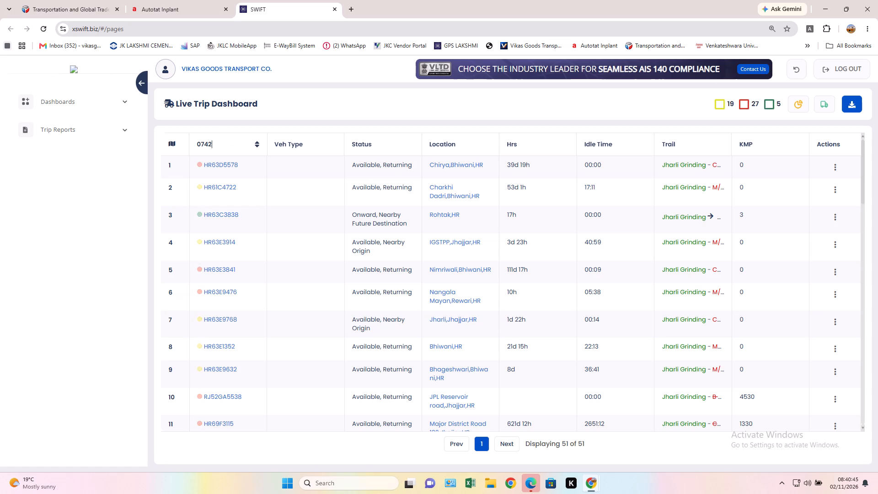
click(230, 162)
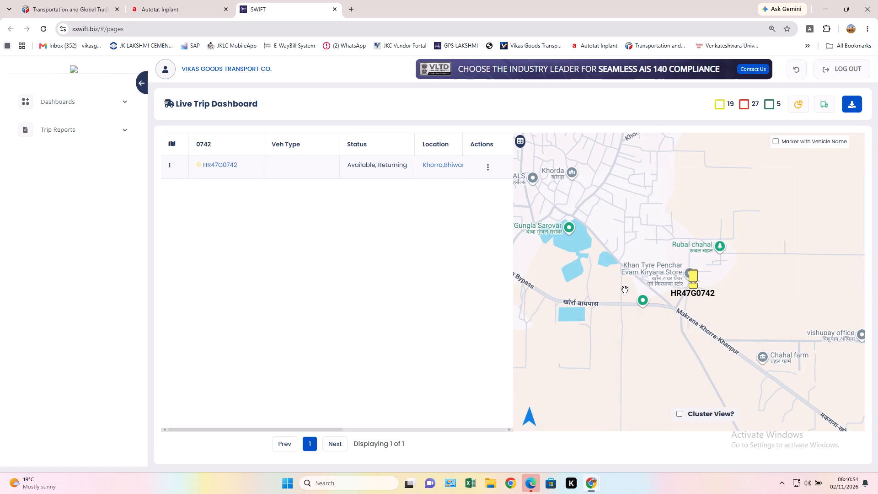
scroll(694, 297, up, 5)
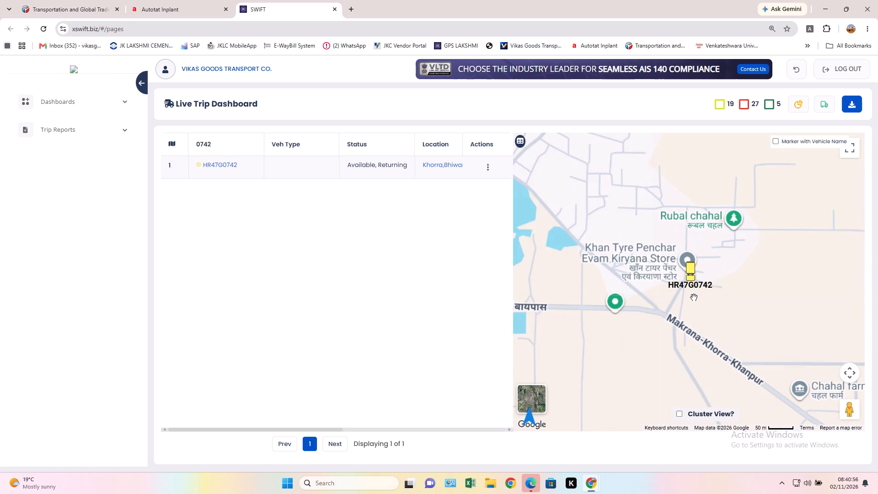
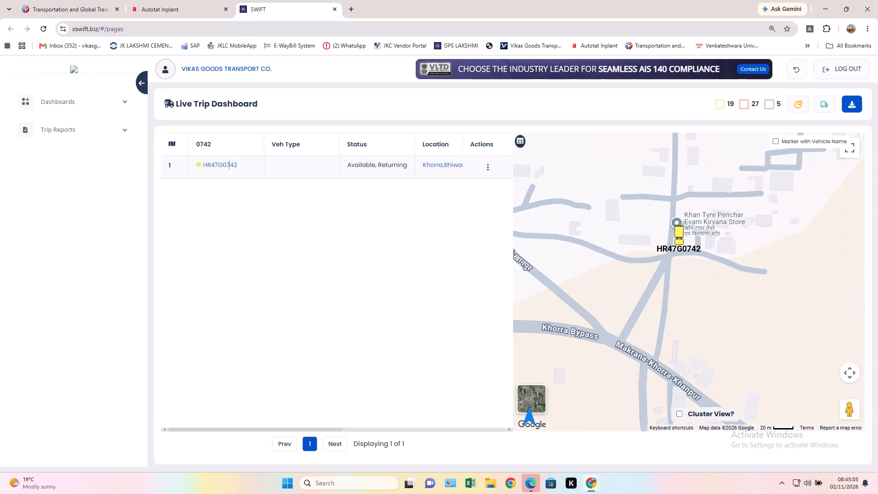
Open a new blank browser tab alongside the vehicle tracking page.
click(351, 5)
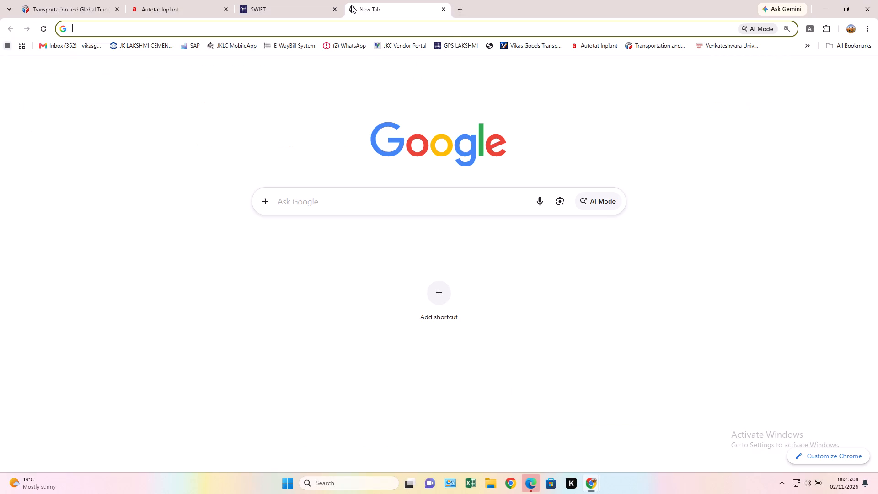
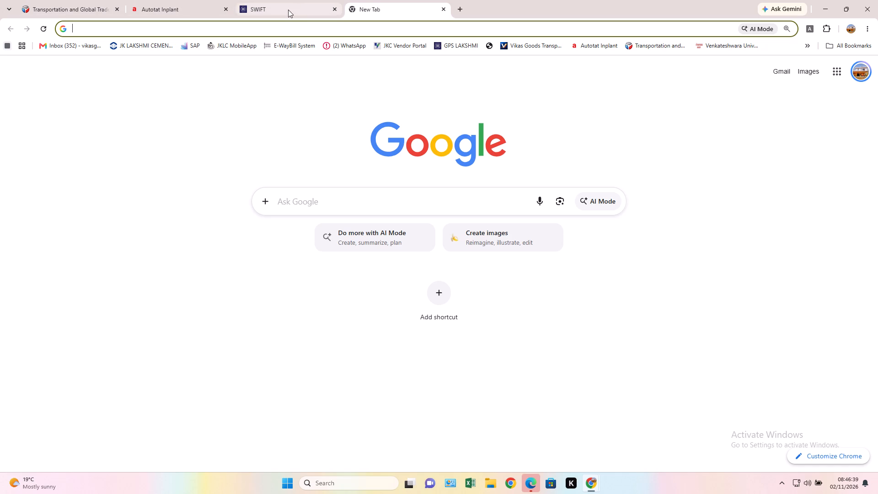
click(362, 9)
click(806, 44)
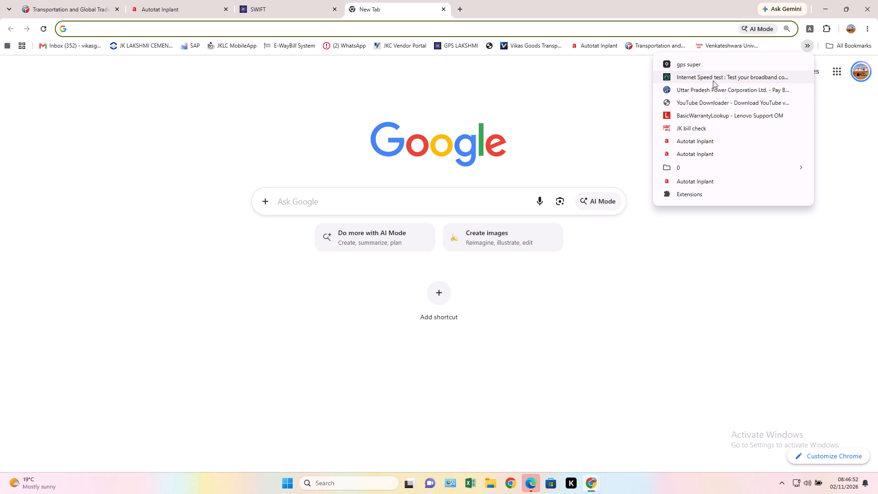
Return to the SWIFT Live Trip Dashboard and replace the vehicle search with 3246.
click(254, 14)
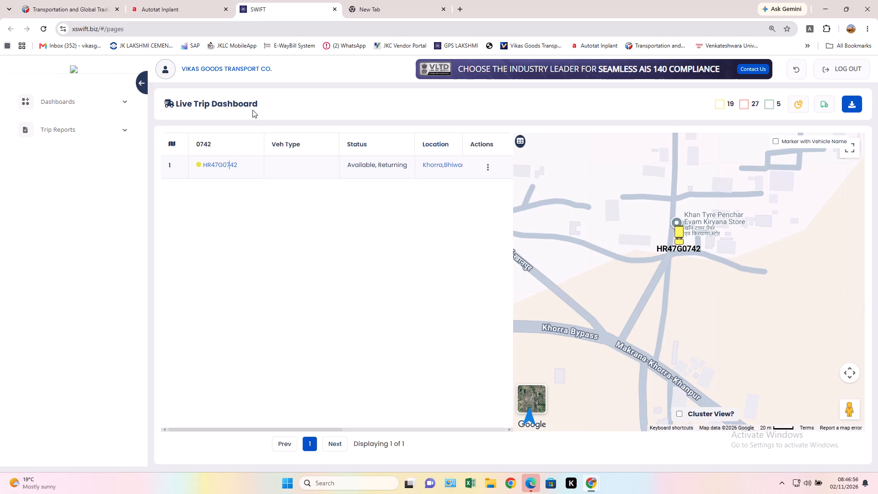
click(232, 143)
key(BackSpace)
key(BackSpace)
key(BackSpace)
key(BackSpace)
key(BackSpace)
key(BackSpace)
key(BackSpace)
key(BackSpace)
key(BackSpace)
key(BackSpace)
key(BackSpace)
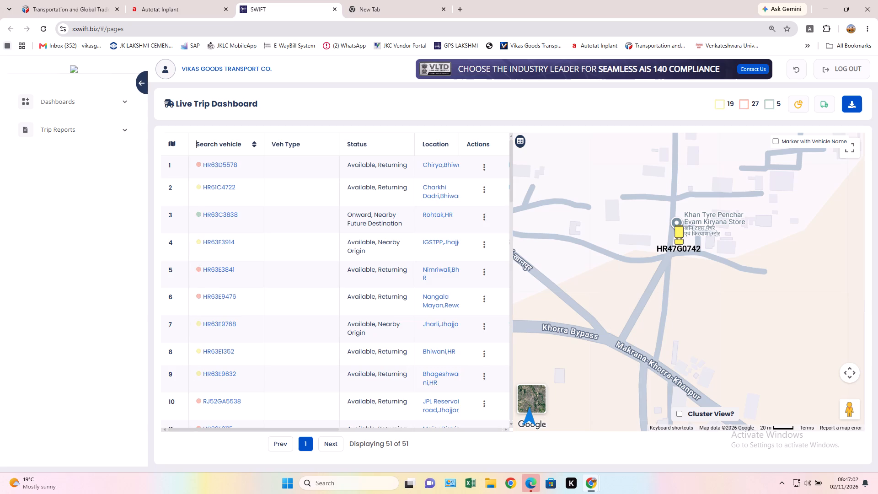
text(3246)
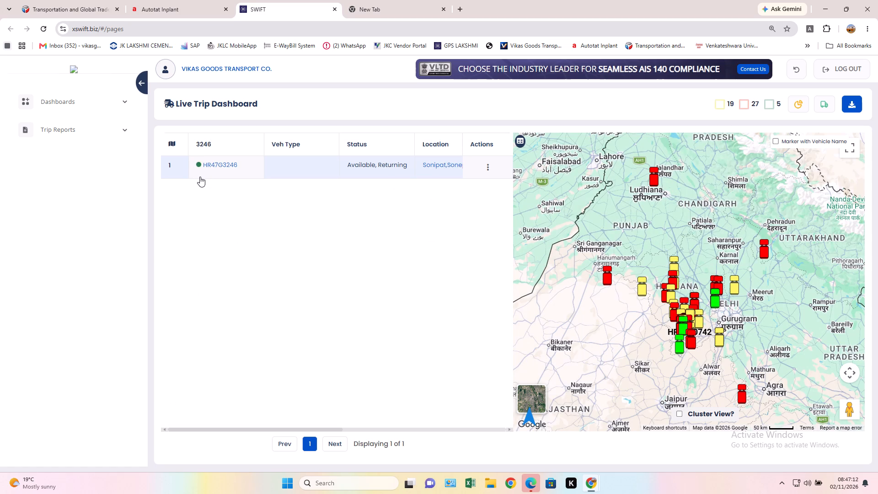
click(224, 164)
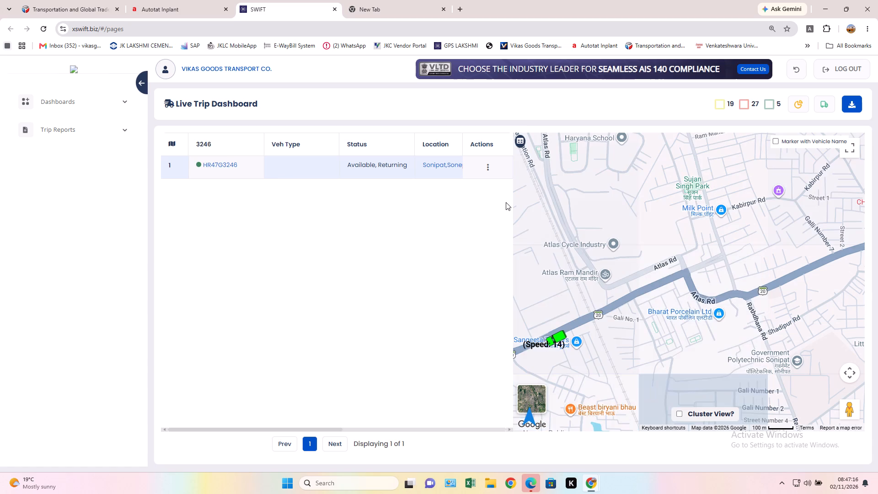
scroll(621, 274, down, 4)
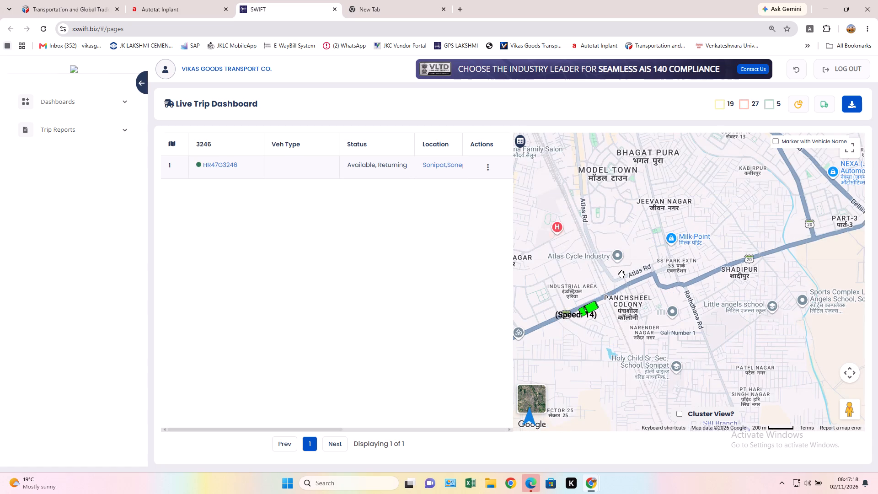
scroll(621, 274, down, 3)
drag(598, 271, 616, 263)
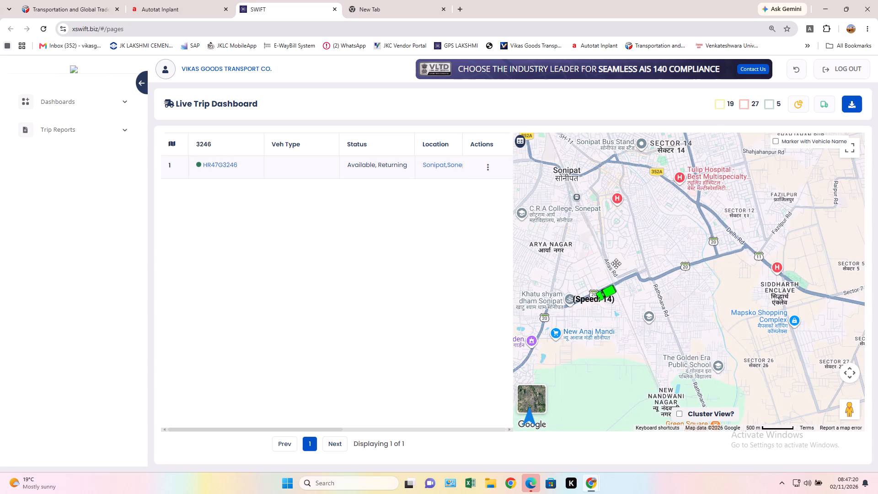
drag(616, 263, 641, 252)
scroll(636, 254, down, 3)
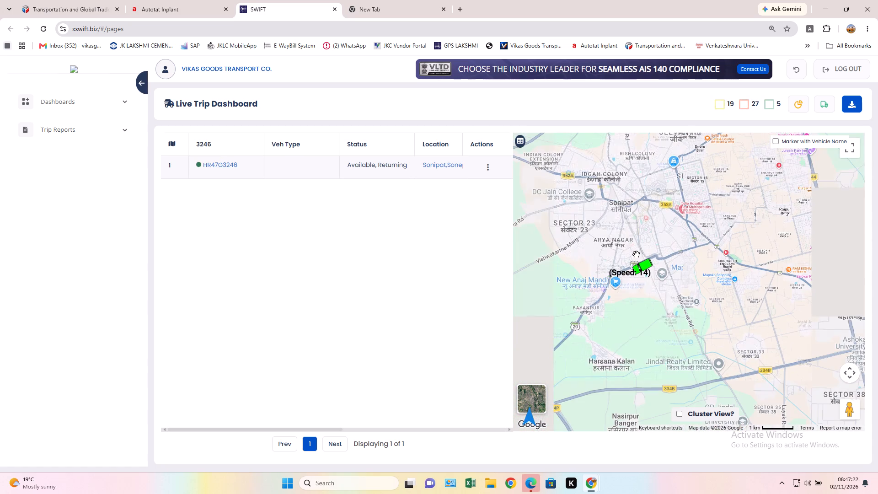
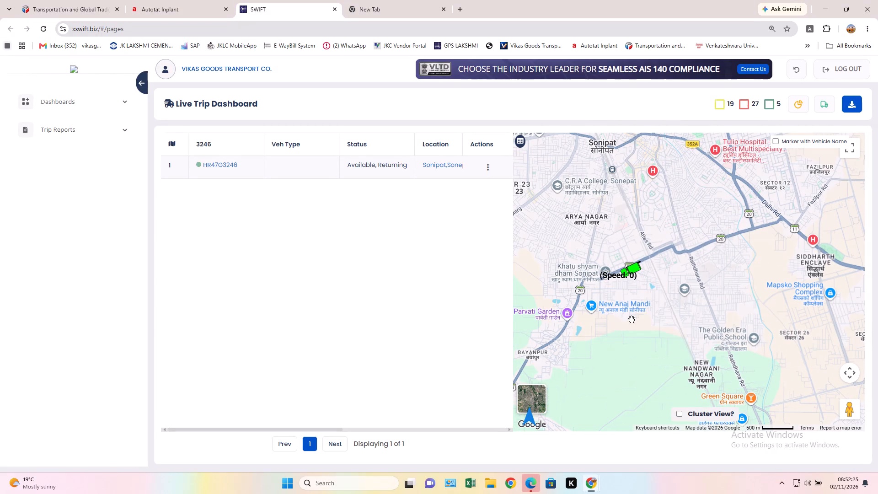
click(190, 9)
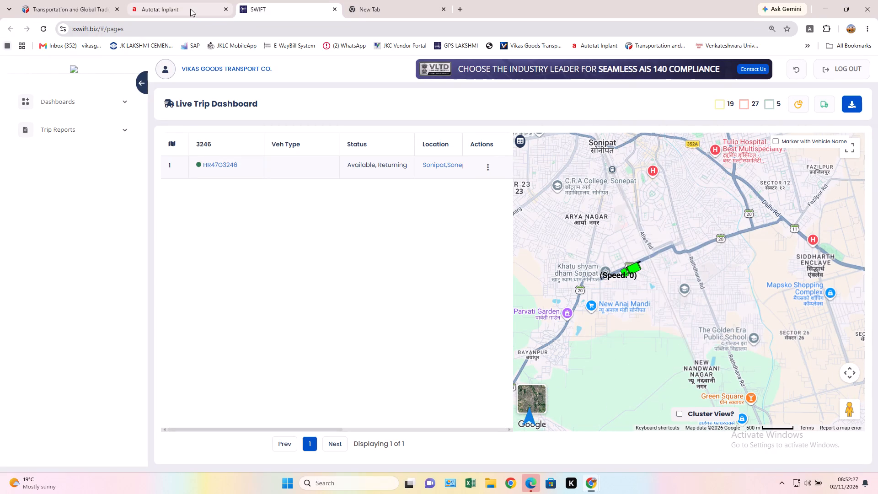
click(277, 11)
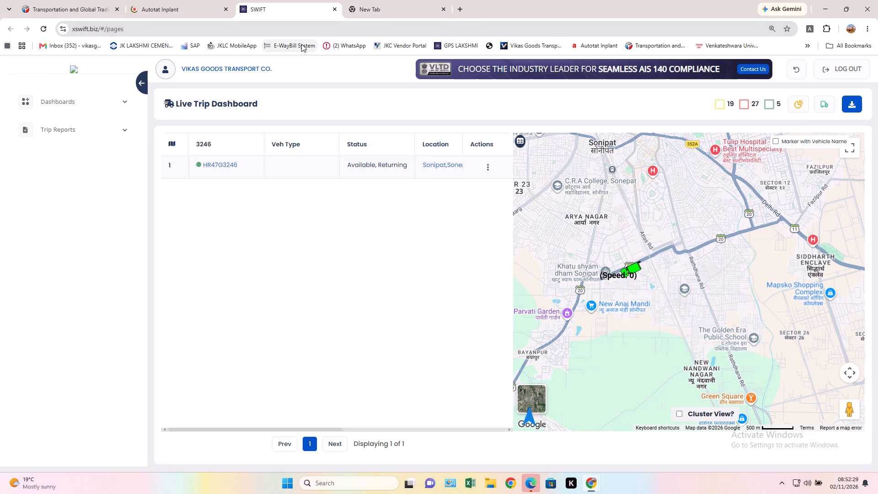
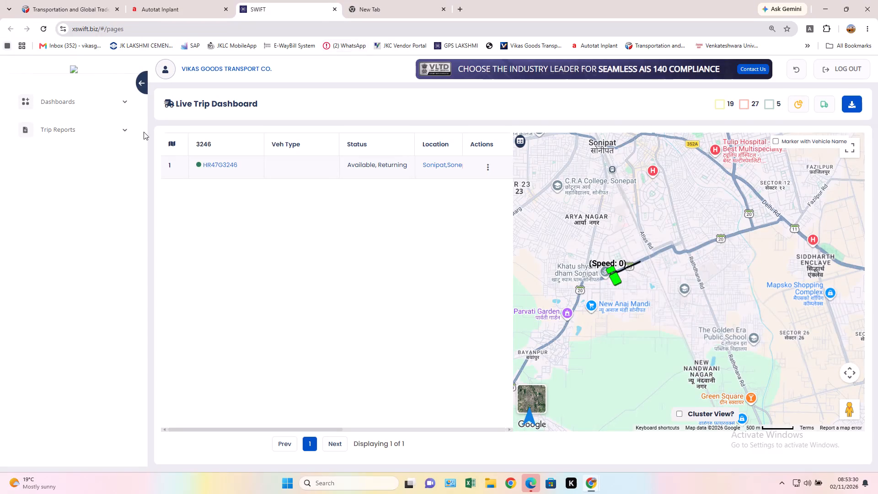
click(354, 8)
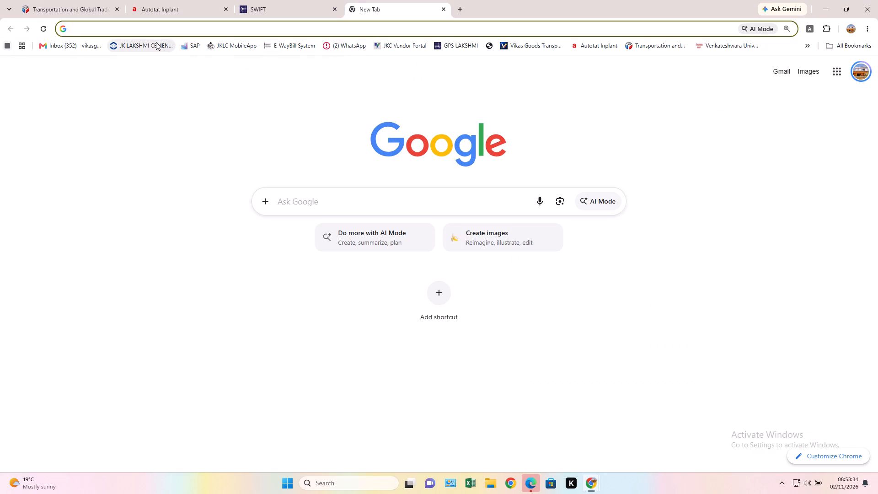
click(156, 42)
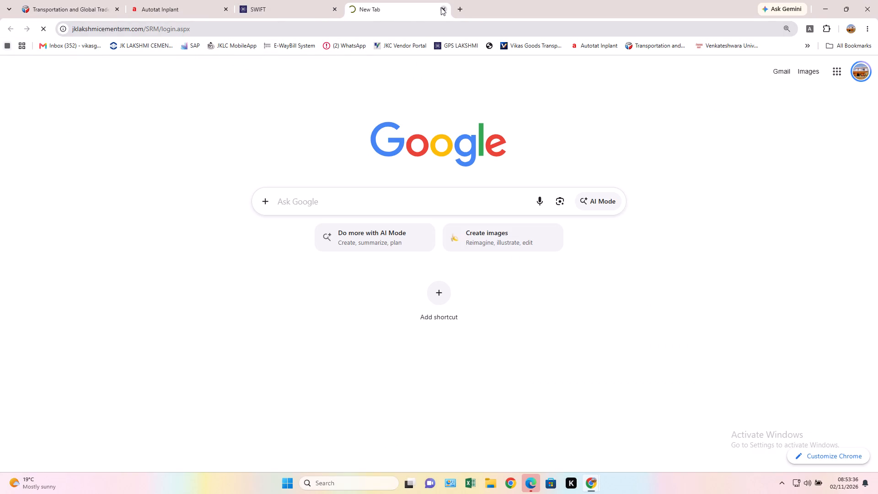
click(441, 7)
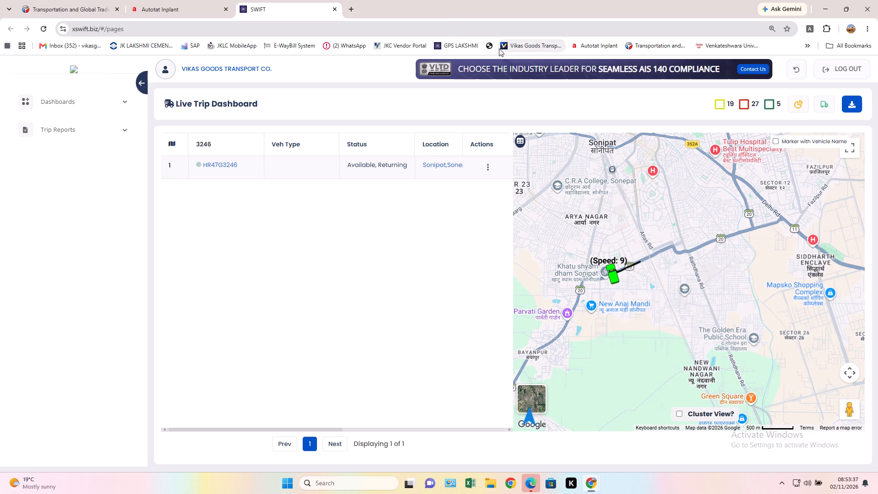
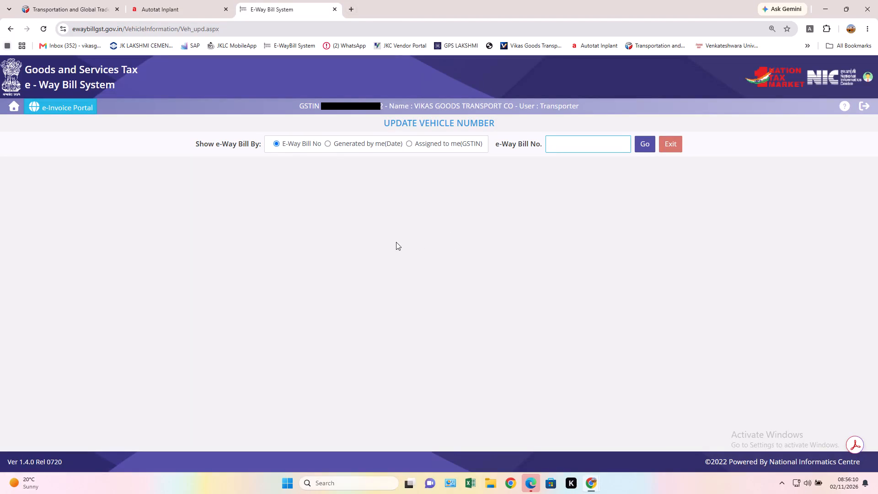
click(564, 147)
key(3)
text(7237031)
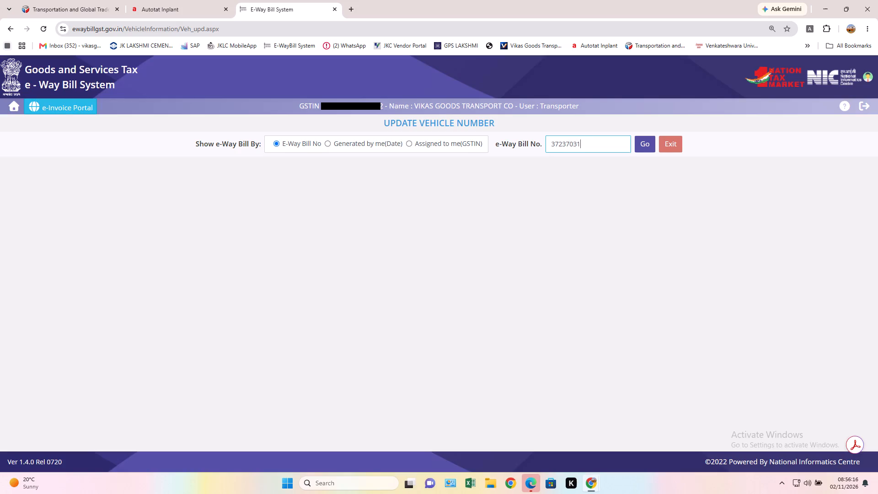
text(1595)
click(642, 144)
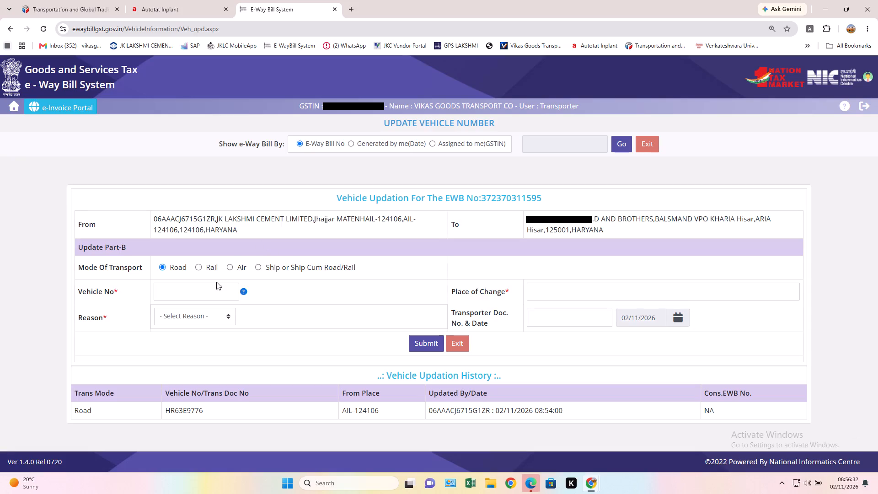
click(206, 286)
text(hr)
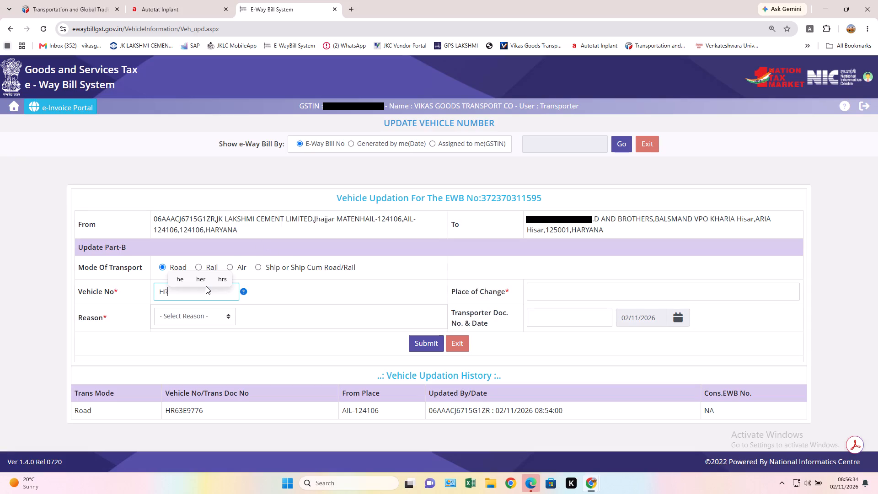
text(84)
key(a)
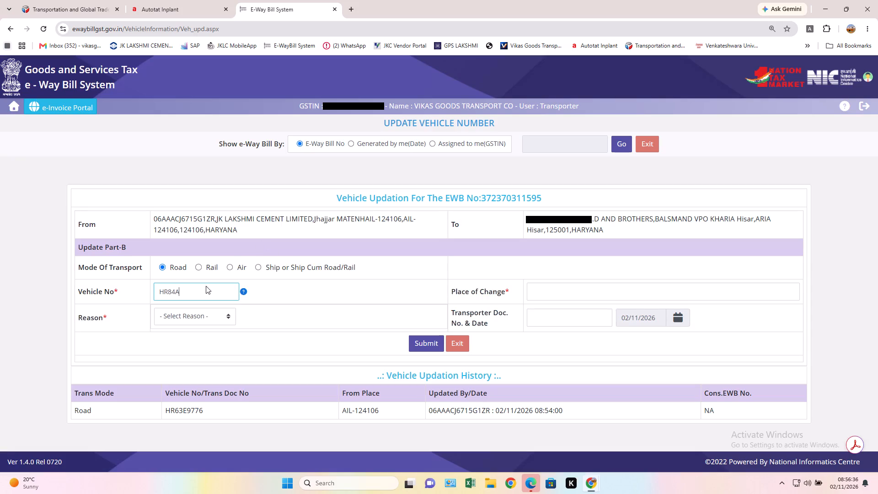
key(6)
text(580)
click(192, 320)
click(192, 355)
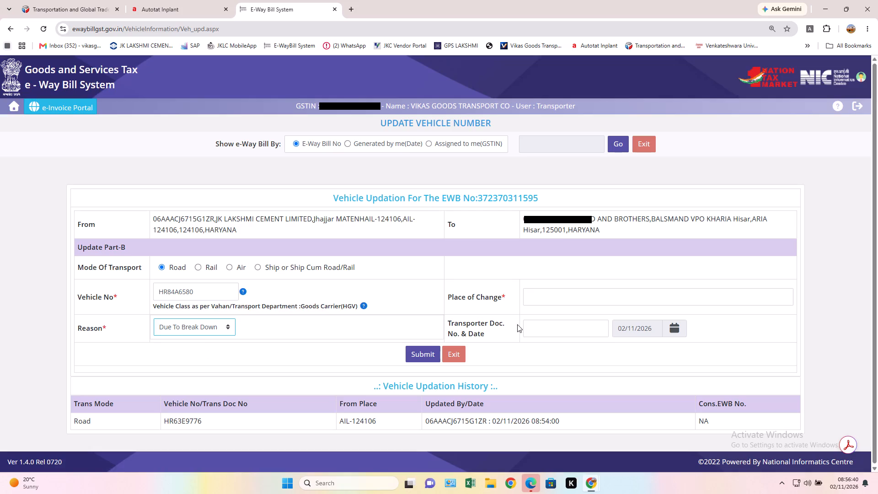
Enter JHARLI as the place of change and 1225 as the transporter document number, and submit the vehicle update.
click(539, 302)
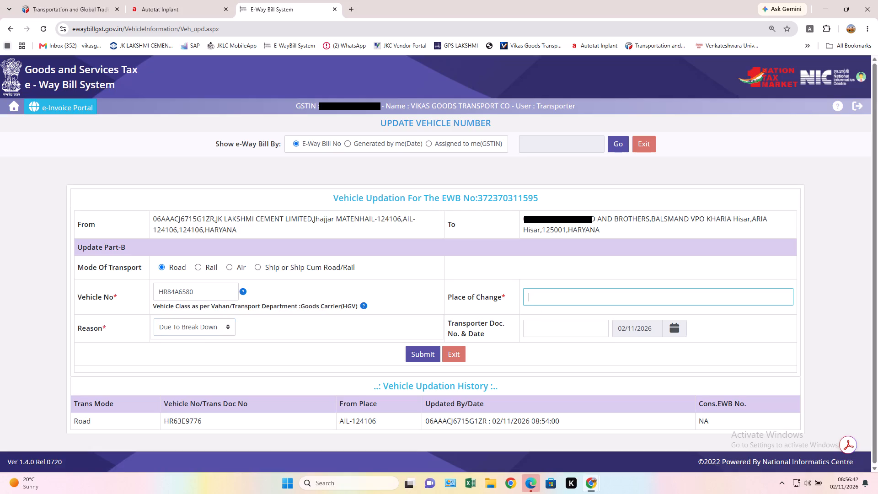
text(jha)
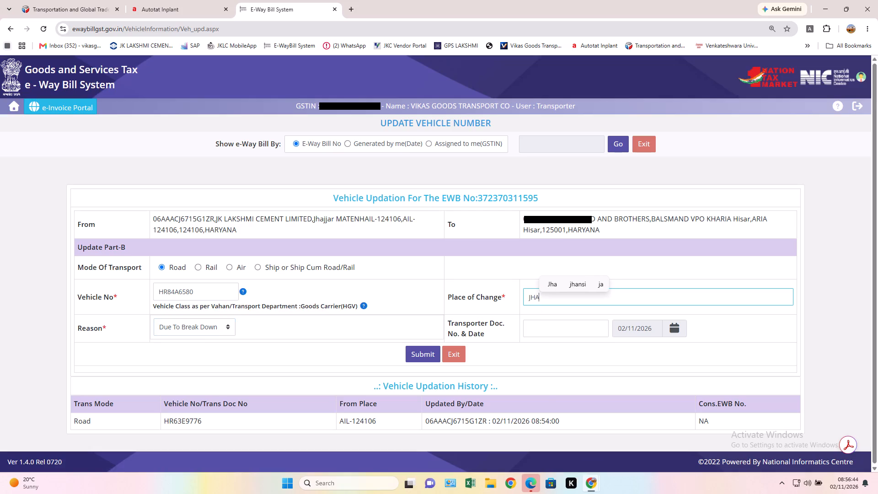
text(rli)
click(570, 324)
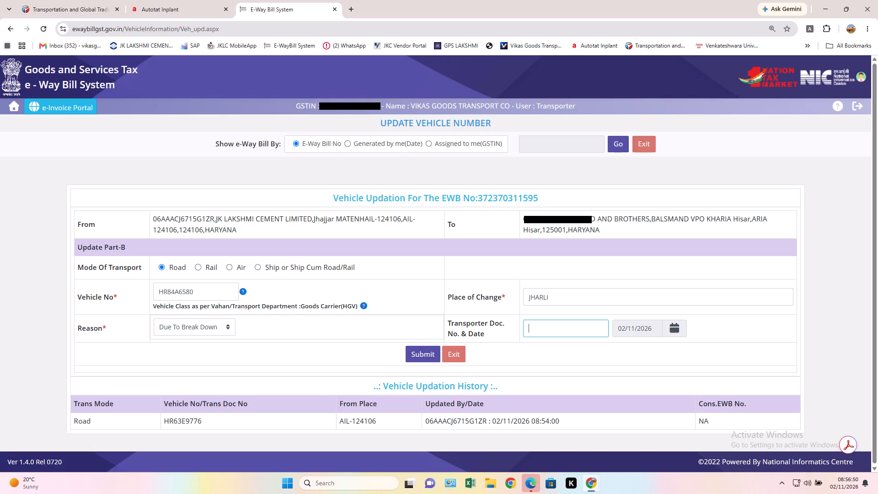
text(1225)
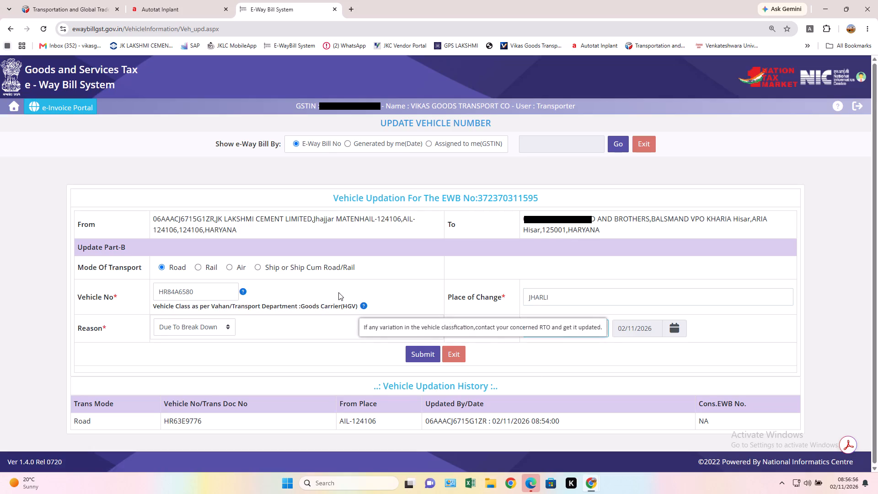
scroll(338, 292, down, 3)
click(423, 354)
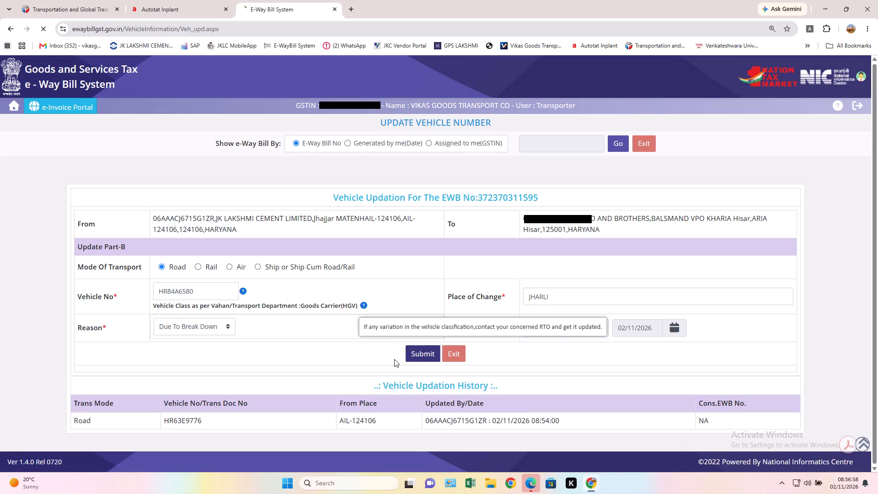
Print one copy of the updated e-way bill on the Canon LBP2900.
scroll(402, 308, down, 6)
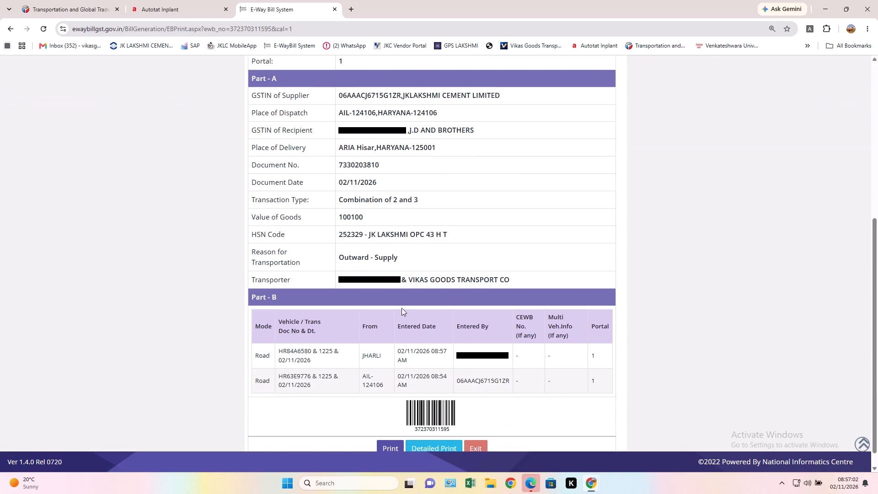
scroll(402, 309, down, 3)
click(396, 426)
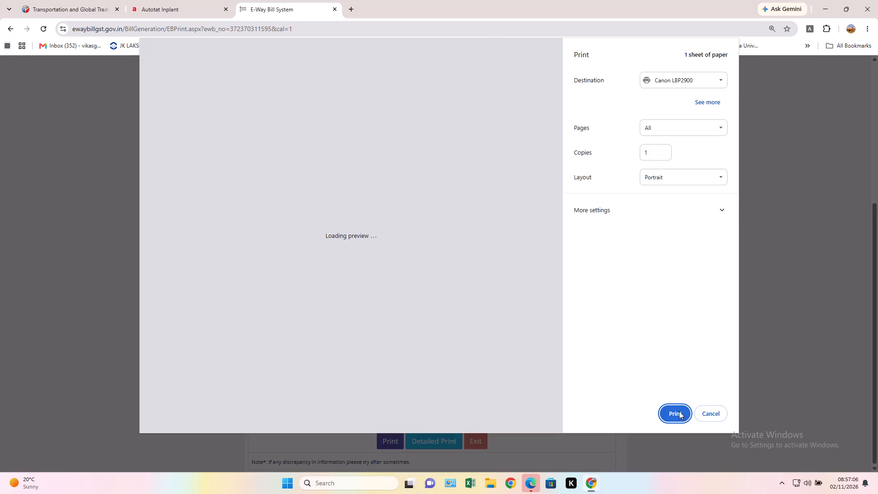
click(679, 412)
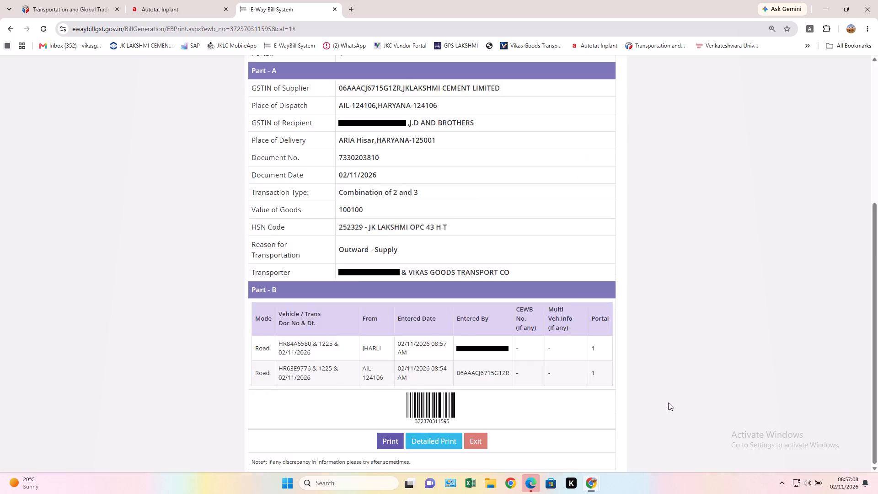
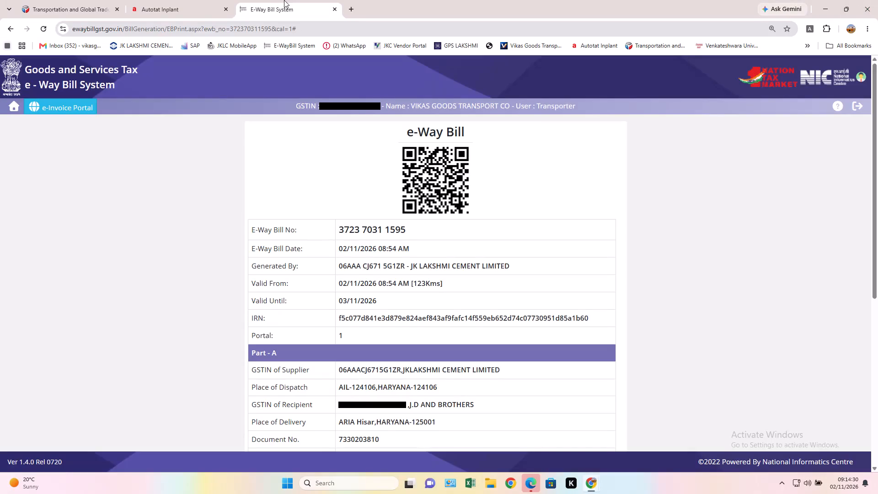
Switch to Autoplant and log in with the saved VGTC credentials.
click(94, 9)
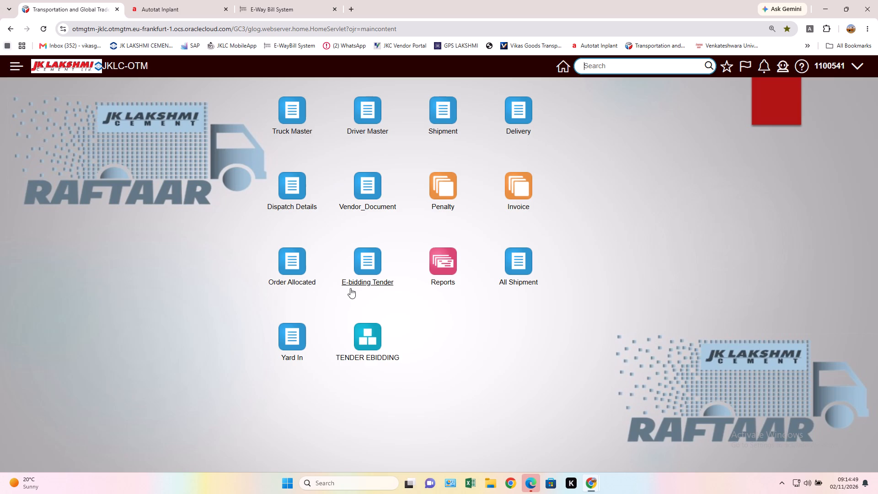
click(146, 9)
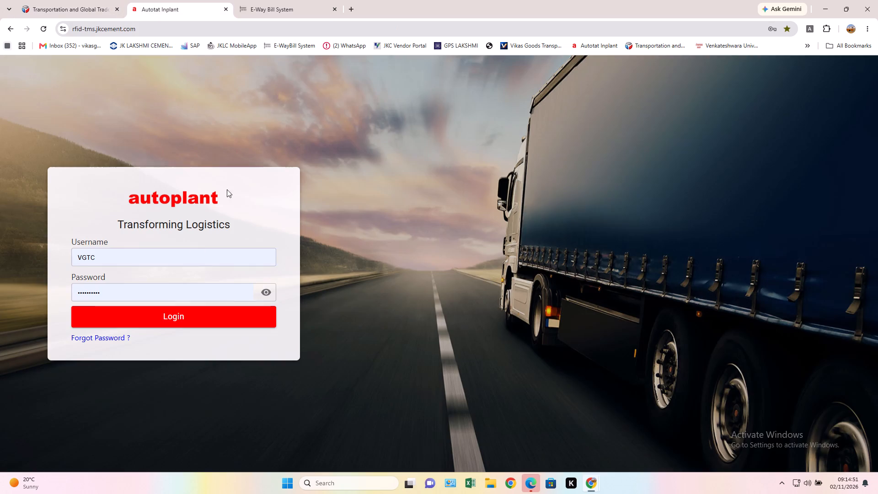
click(194, 324)
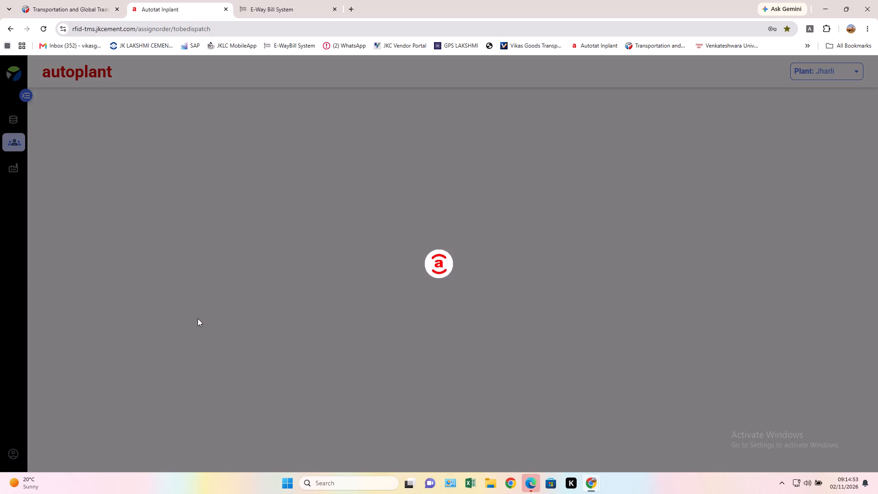
Check Jharli's assigned direct orders, and examine the yet-to-start auction orders sorted ascending by city.
click(219, 100)
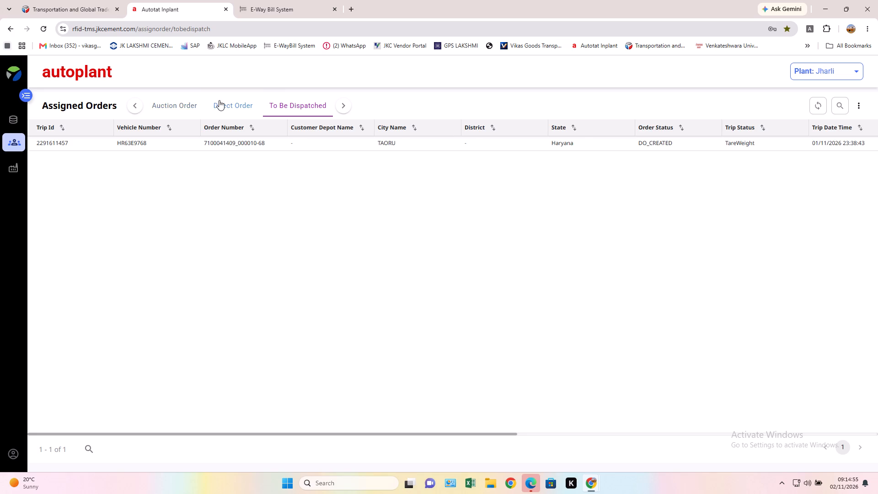
click(176, 105)
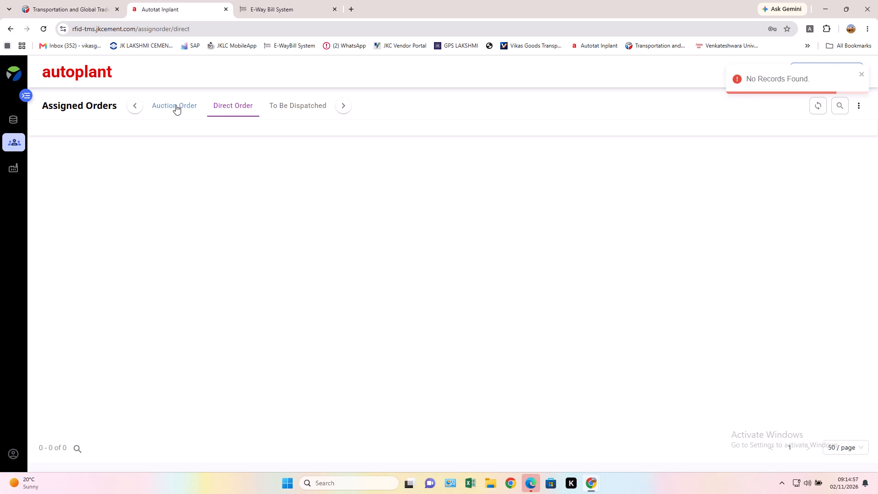
click(523, 166)
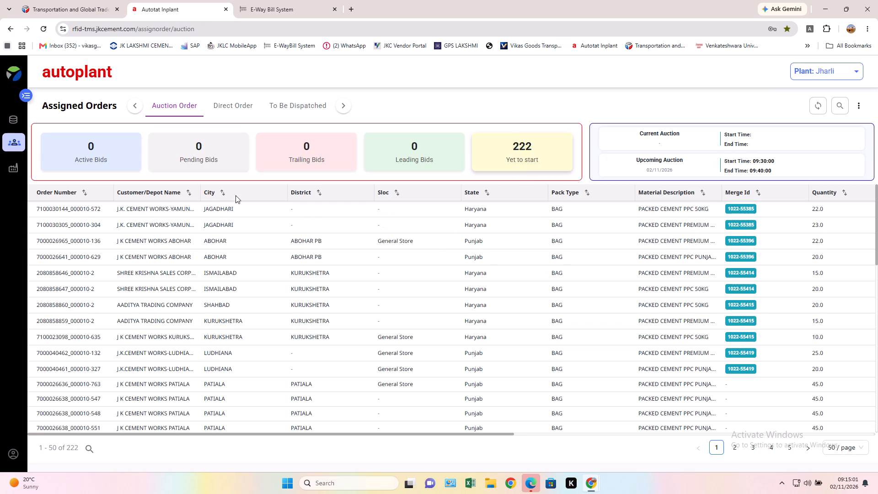
click(223, 190)
scroll(284, 274, down, 14)
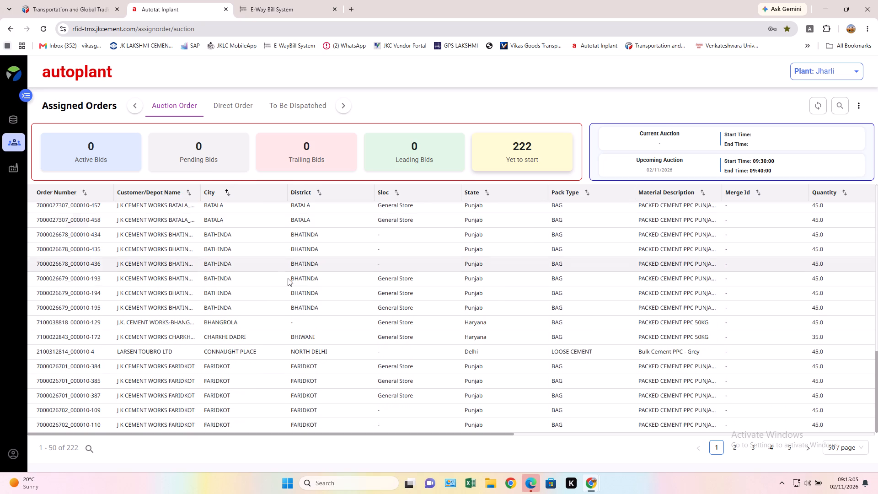
Show 200 auction orders per page and examine the destinations in the city-sorted list.
click(847, 451)
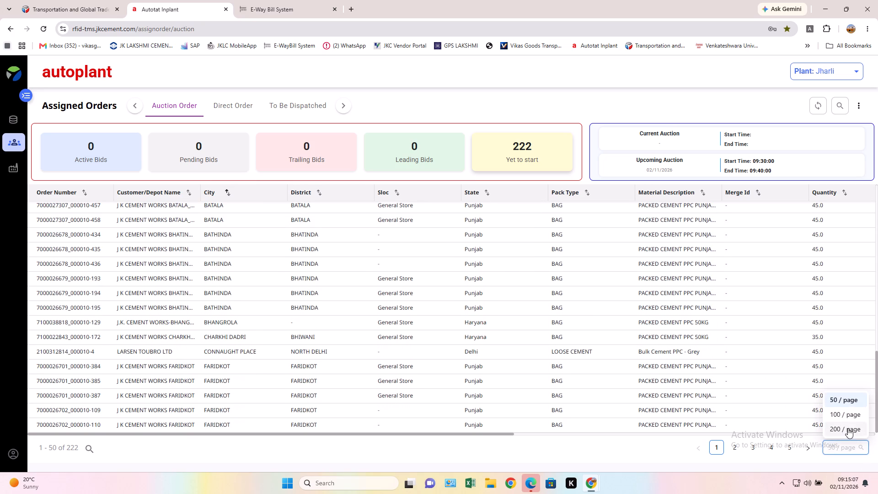
click(848, 428)
scroll(423, 378, down, 4)
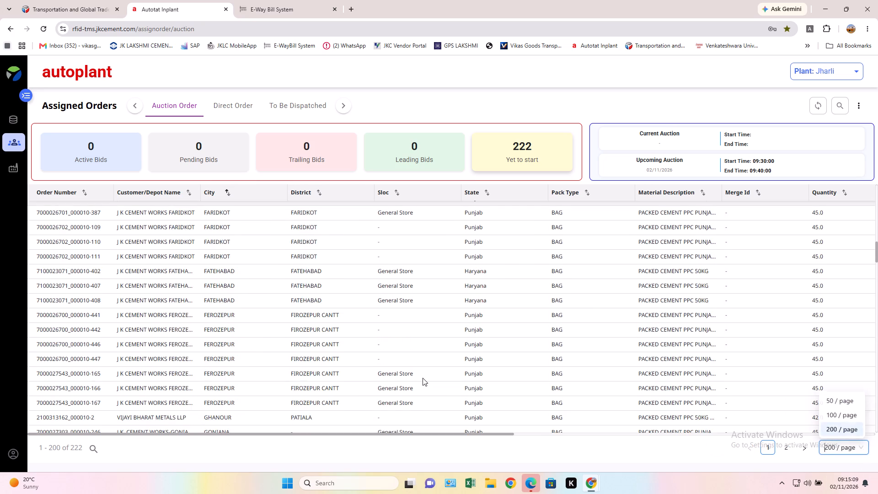
scroll(423, 378, down, 15)
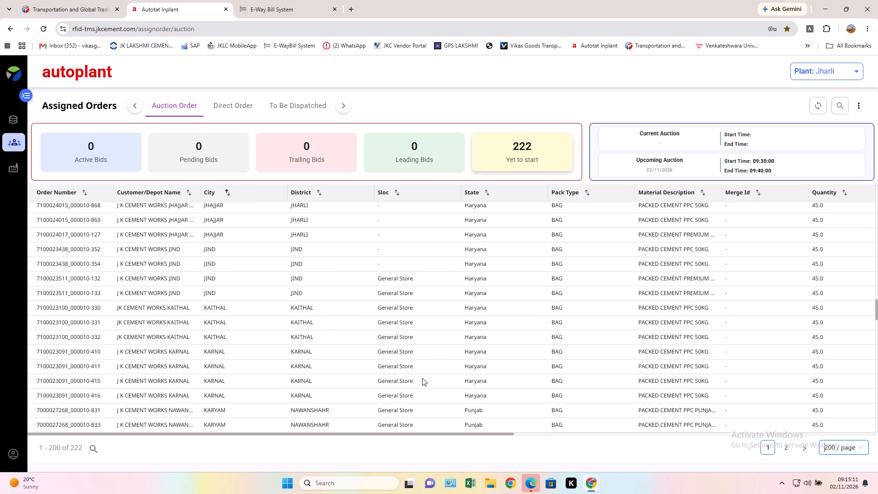
scroll(422, 378, down, 13)
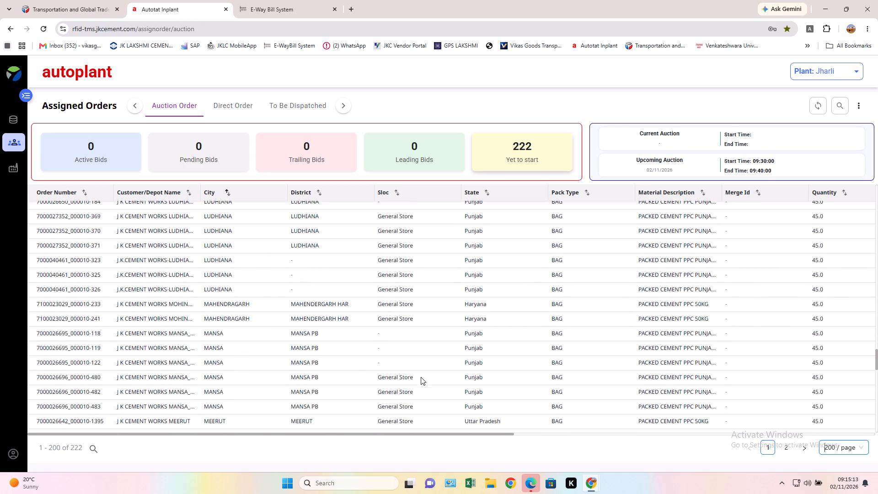
Sort the yet-to-start auction orders ascending by customer/depot name and examine the customers and cities from the start of the list.
click(187, 192)
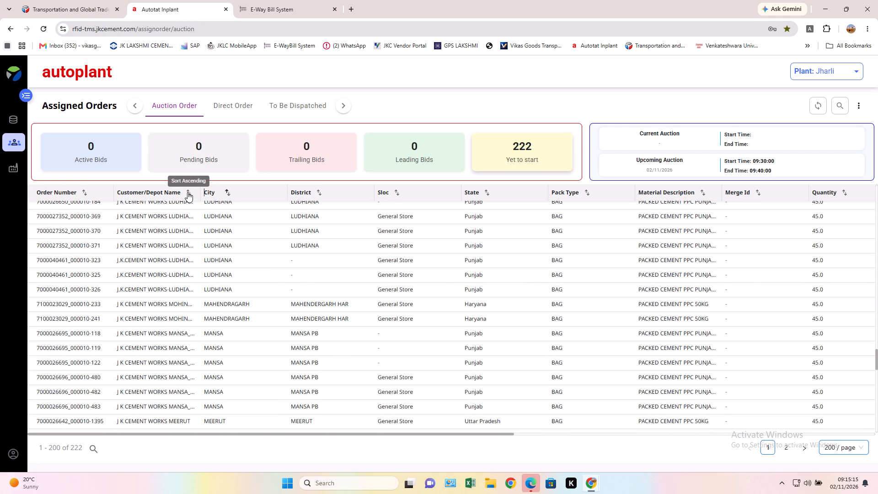
scroll(195, 250, up, 4)
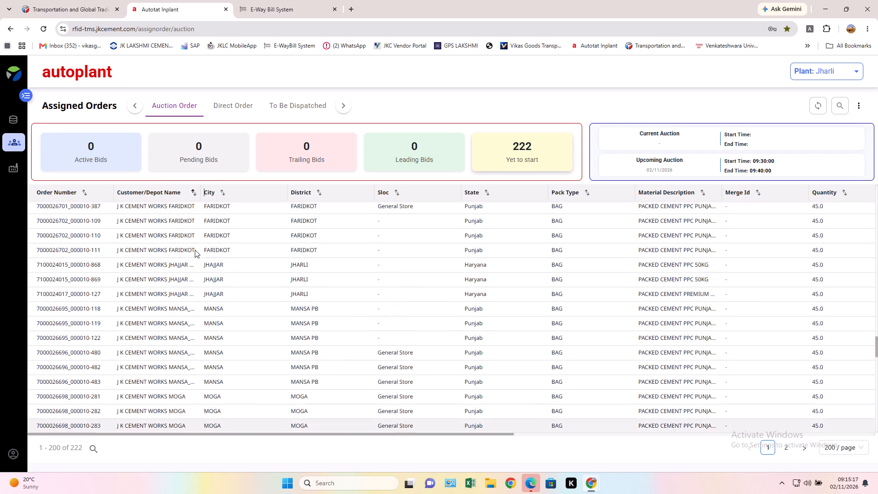
scroll(195, 250, up, 19)
scroll(195, 248, up, 15)
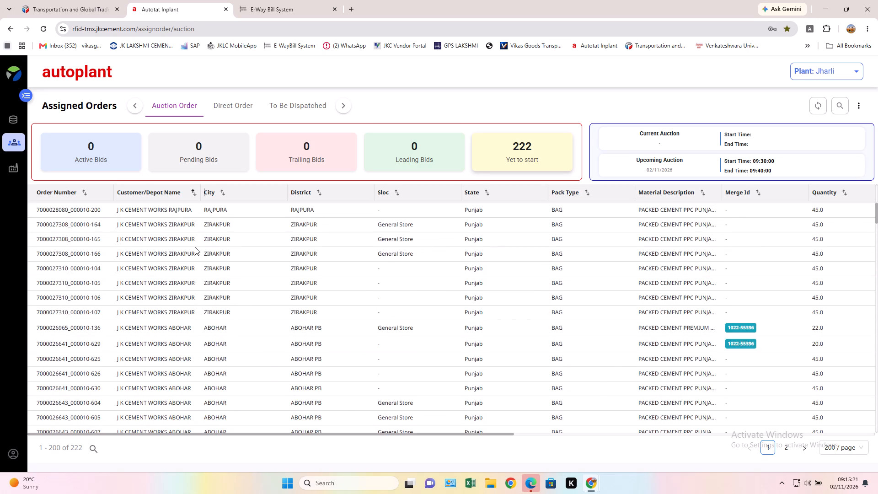
scroll(195, 246, up, 15)
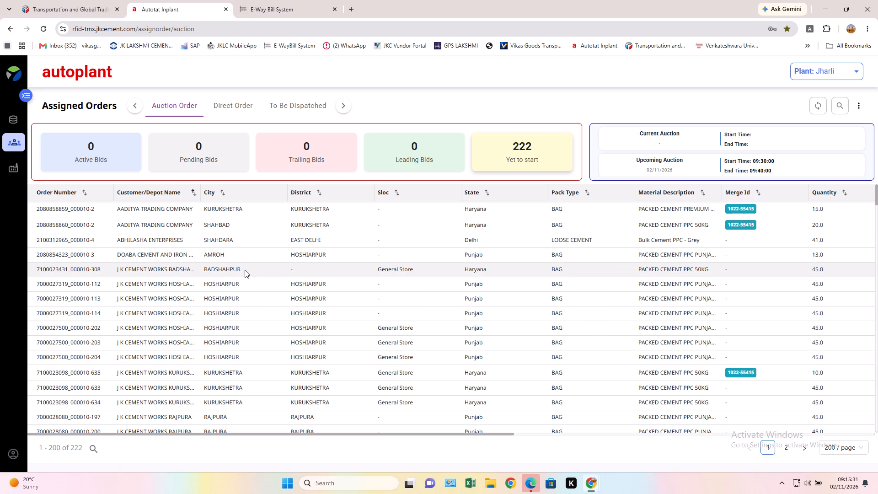
scroll(245, 270, down, 2)
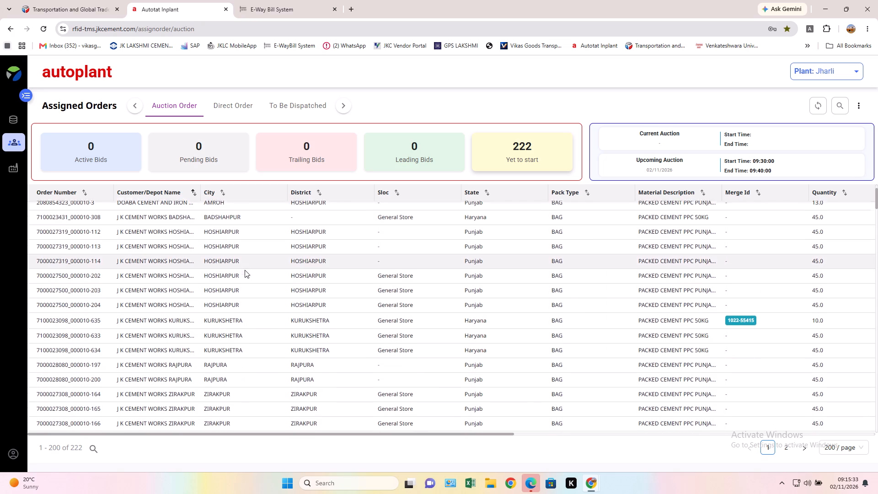
scroll(244, 269, down, 3)
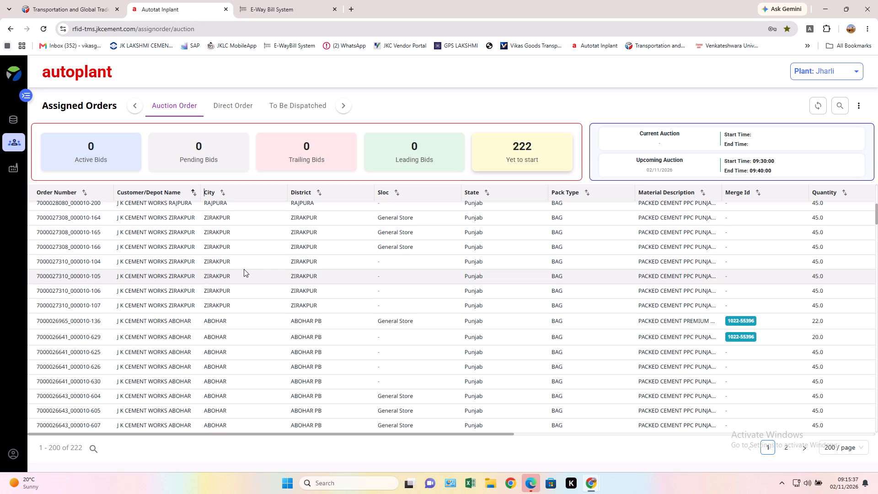
Refresh the direct orders list and check the orders to be dispatched and the direct orders again.
click(222, 102)
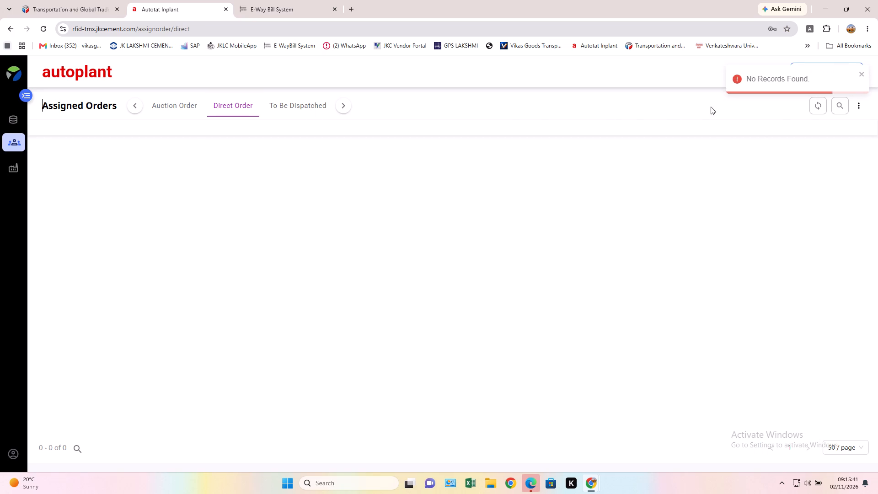
click(815, 104)
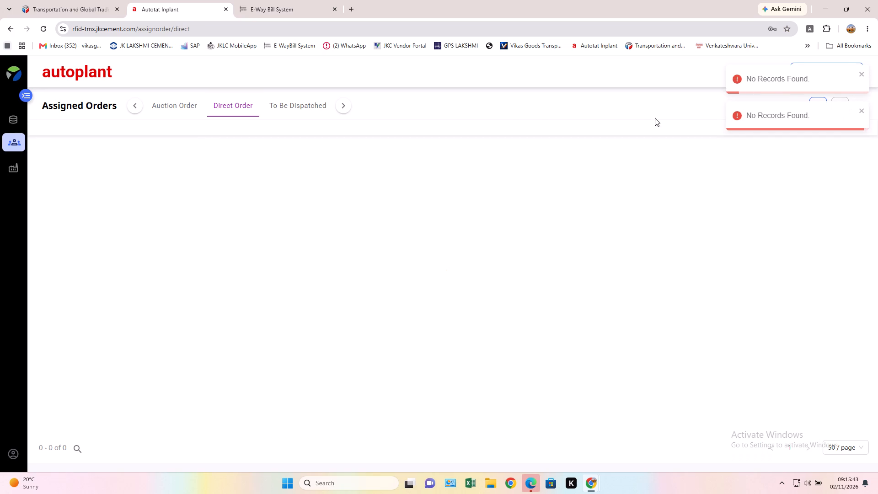
click(297, 106)
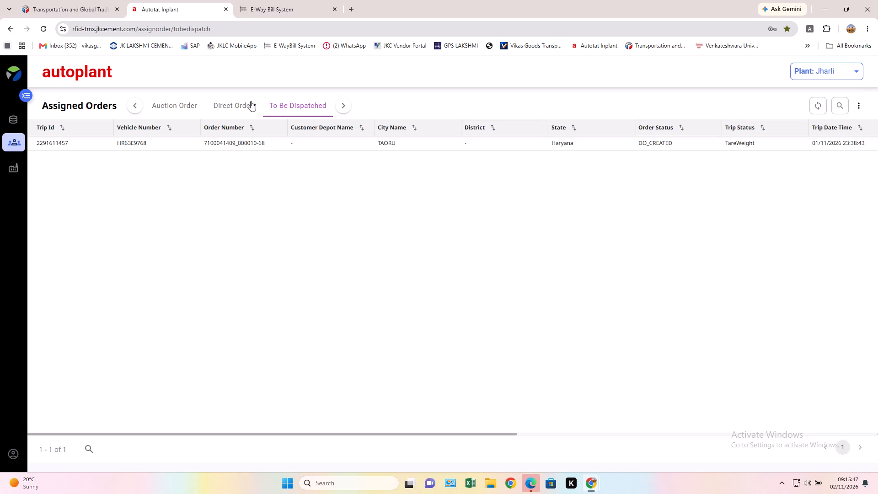
click(235, 101)
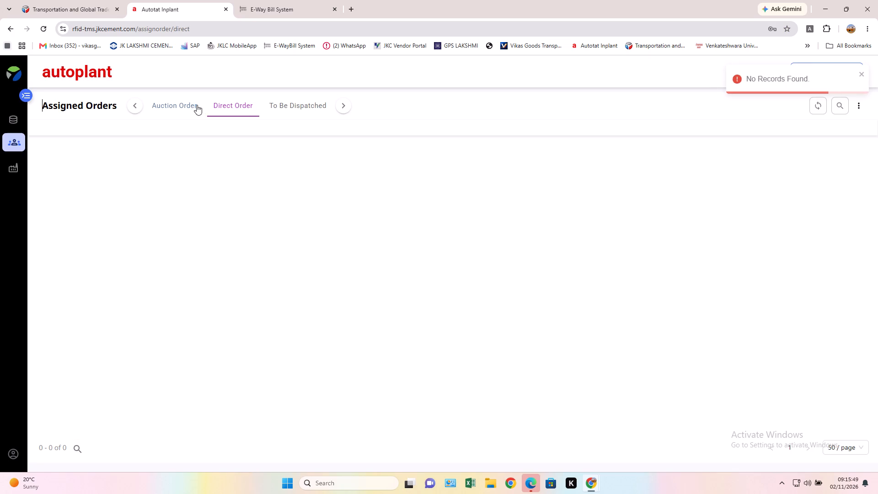
Reopen the yet-to-start auction orders and examine them sorted ascending by city, with 200 orders per page.
click(197, 105)
click(532, 145)
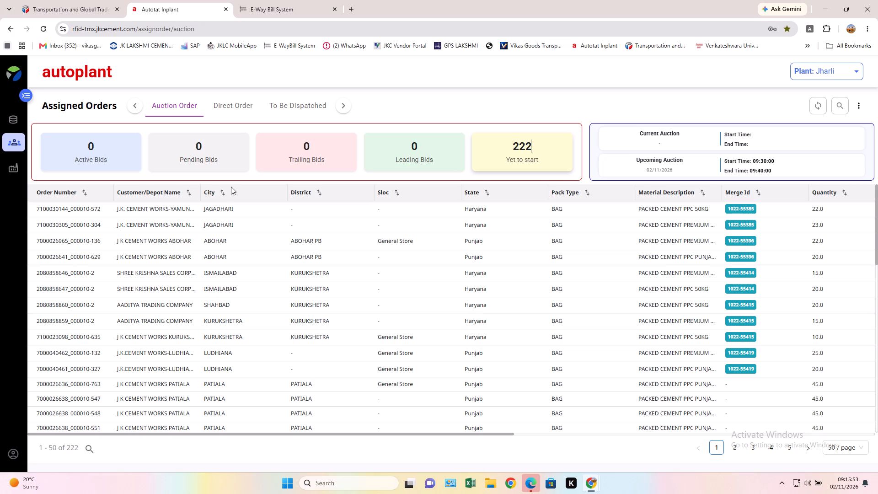
click(219, 190)
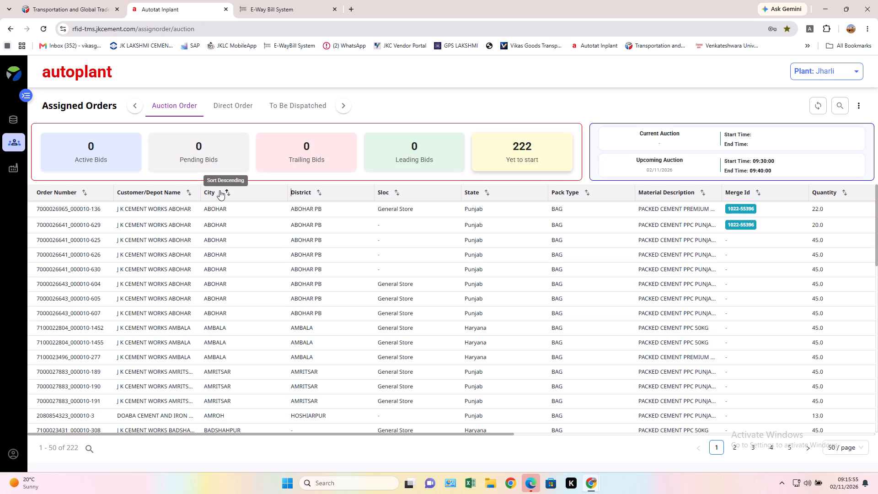
scroll(225, 192, down, 12)
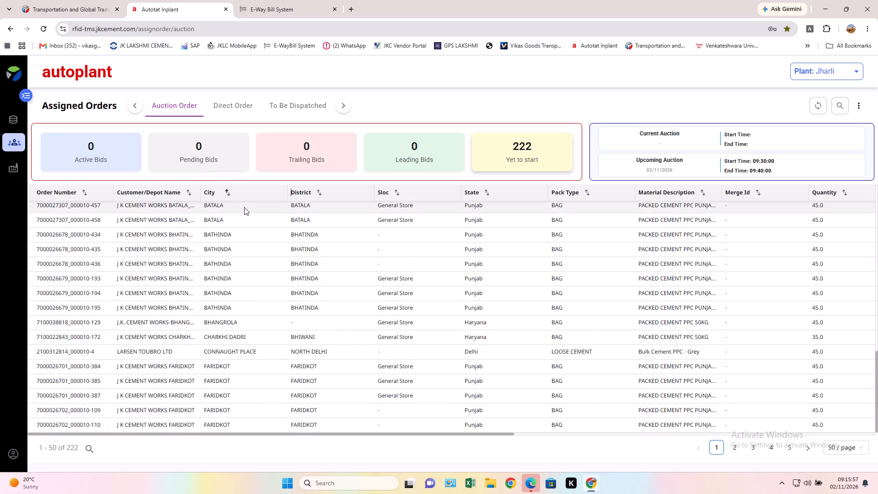
scroll(244, 207, down, 3)
scroll(278, 290, down, 5)
click(831, 444)
click(840, 432)
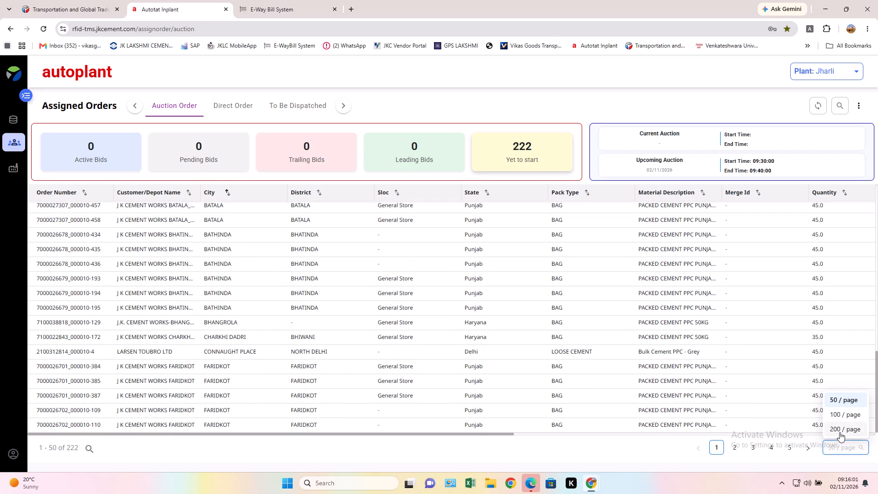
click(354, 5)
click(448, 52)
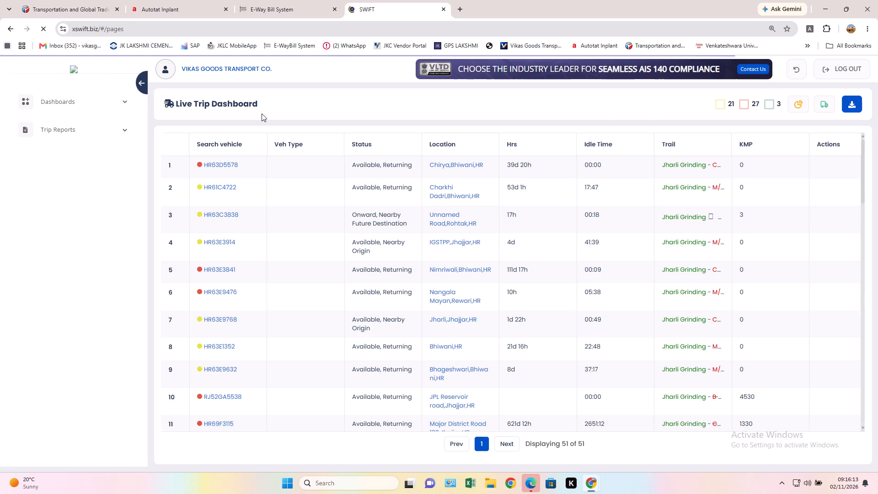
click(225, 142)
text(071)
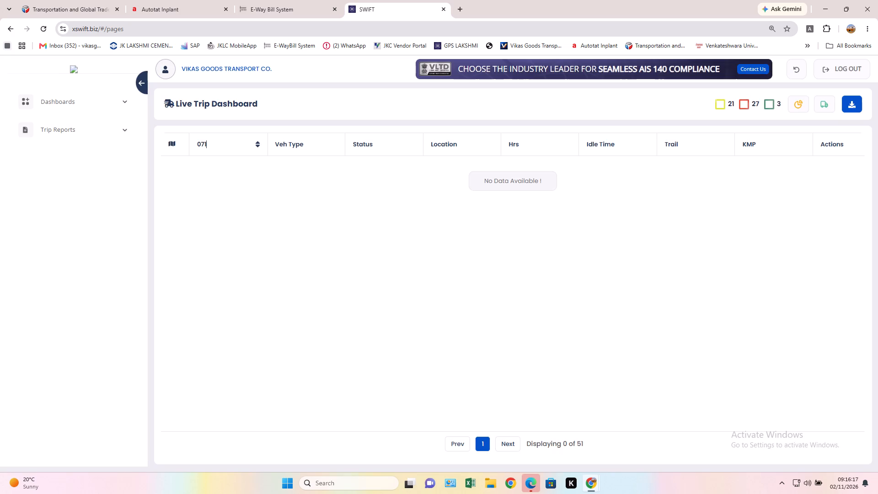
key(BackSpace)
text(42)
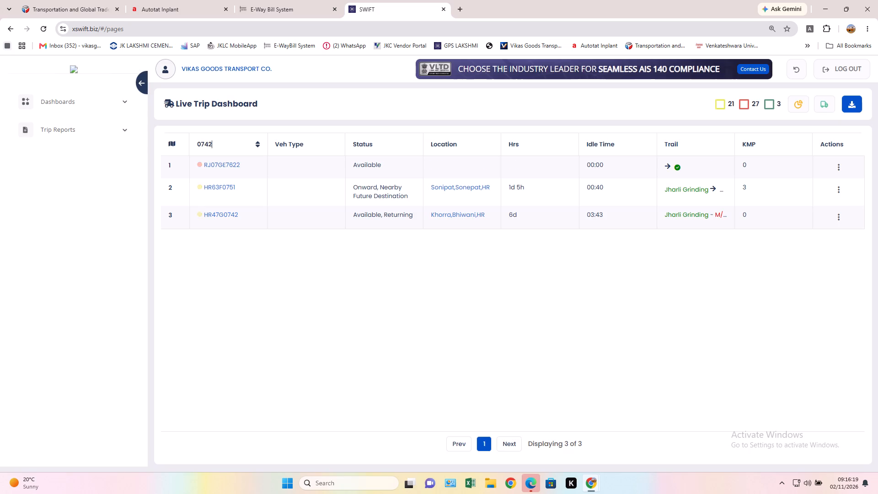
click(221, 159)
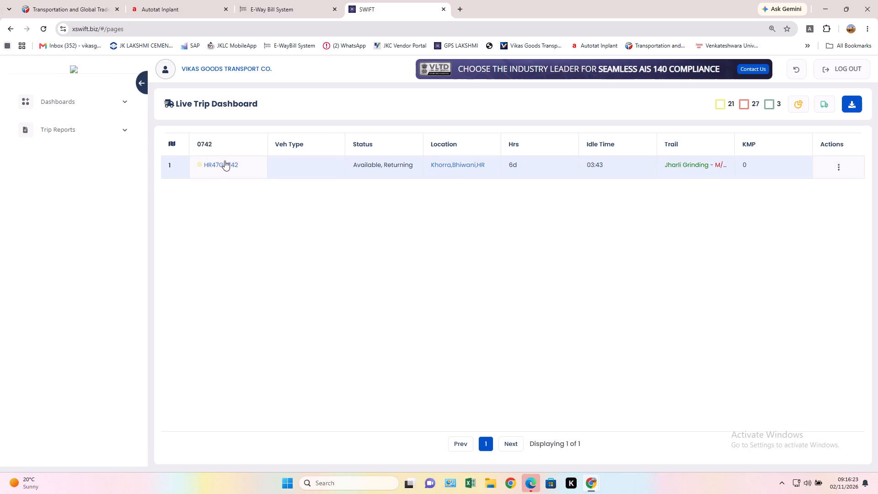
click(228, 162)
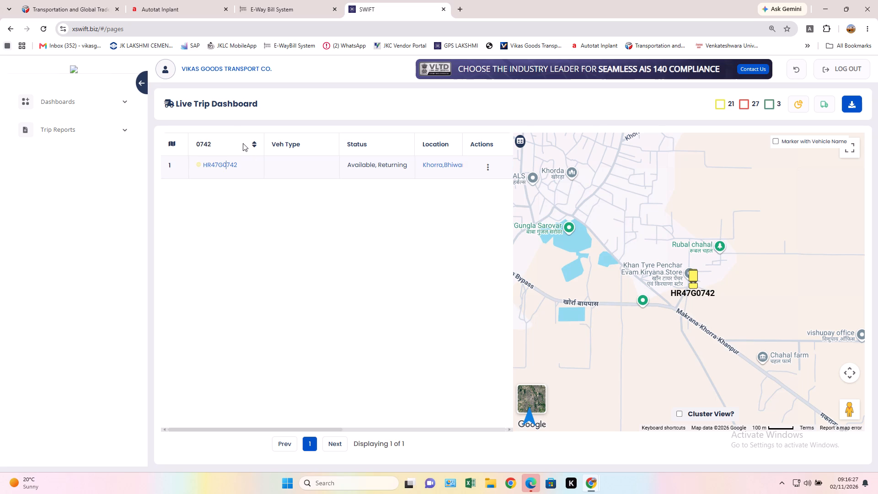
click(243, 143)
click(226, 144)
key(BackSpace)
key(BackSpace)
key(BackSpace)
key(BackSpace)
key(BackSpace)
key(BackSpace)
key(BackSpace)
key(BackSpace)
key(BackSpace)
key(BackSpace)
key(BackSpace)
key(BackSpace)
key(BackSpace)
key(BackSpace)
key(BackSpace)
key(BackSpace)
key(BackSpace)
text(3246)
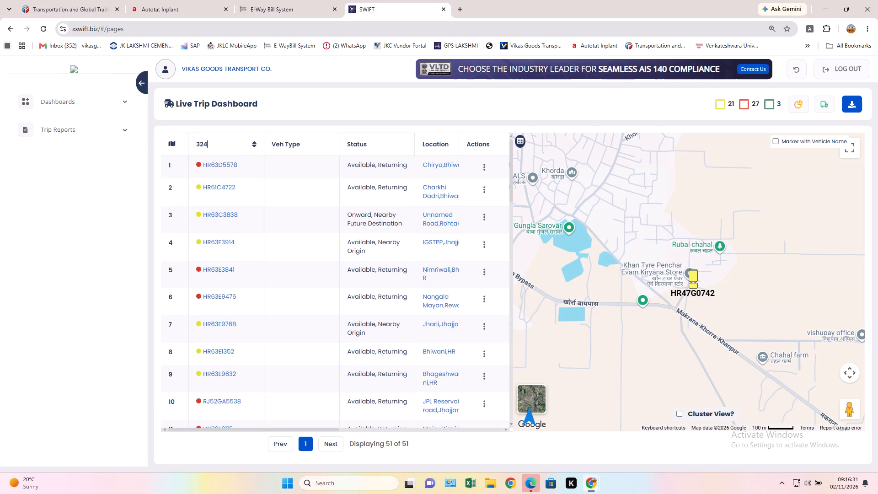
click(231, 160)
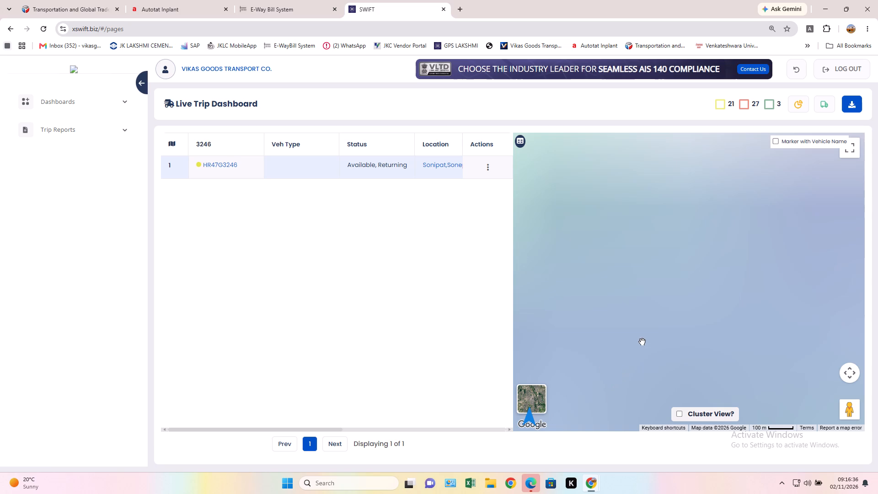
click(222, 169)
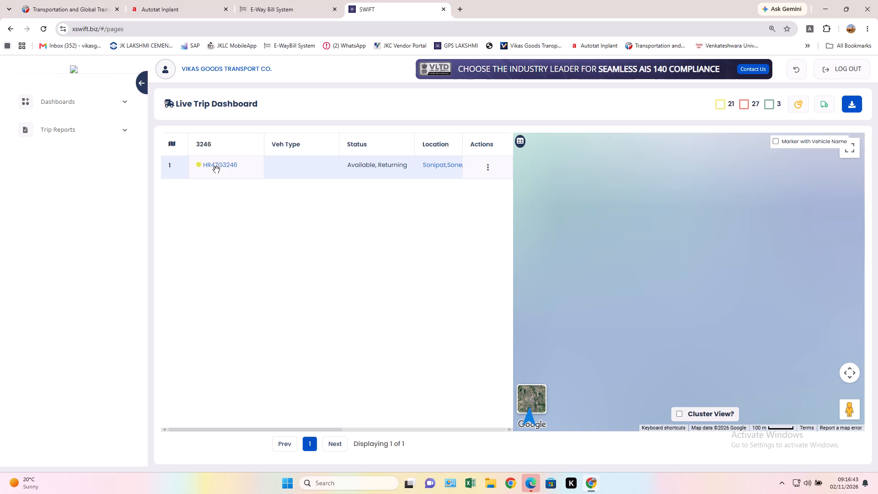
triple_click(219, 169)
Exit the unresponsive live trip dashboard page and reload it.
click(229, 149)
key(BackSpace)
key(BackSpace)
key(BackSpace)
key(BackSpace)
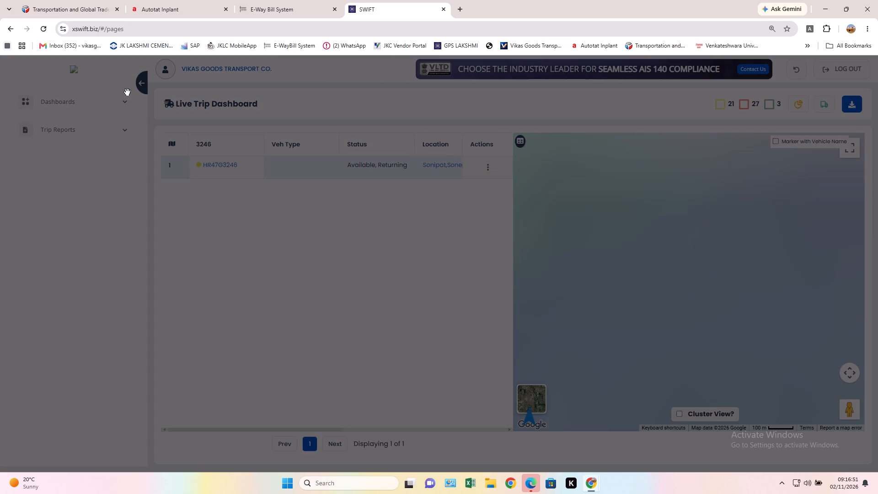
click(505, 134)
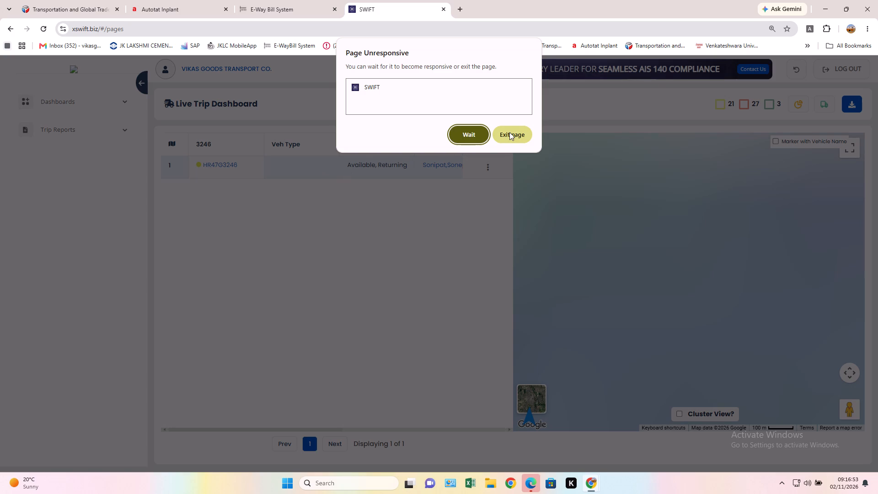
click(507, 138)
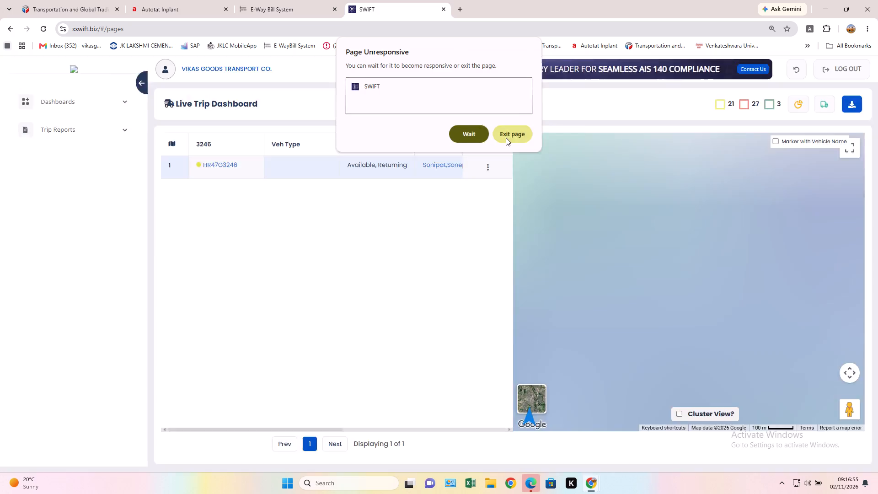
click(563, 248)
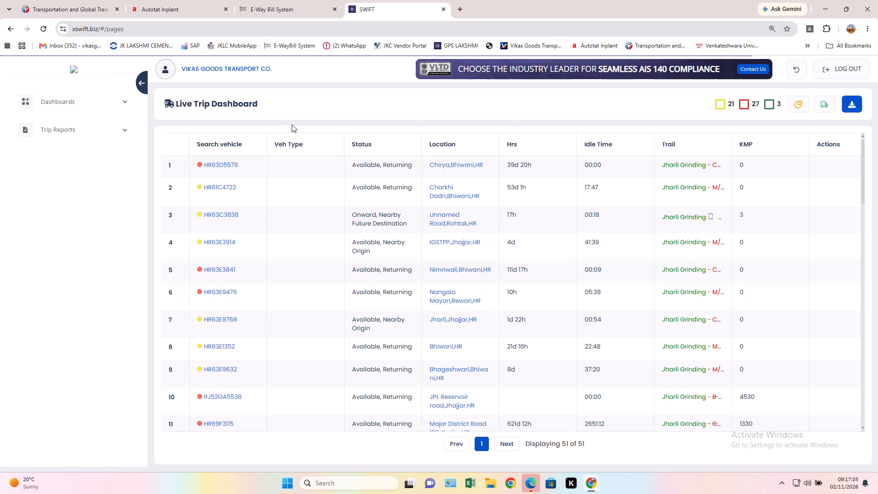
click(242, 142)
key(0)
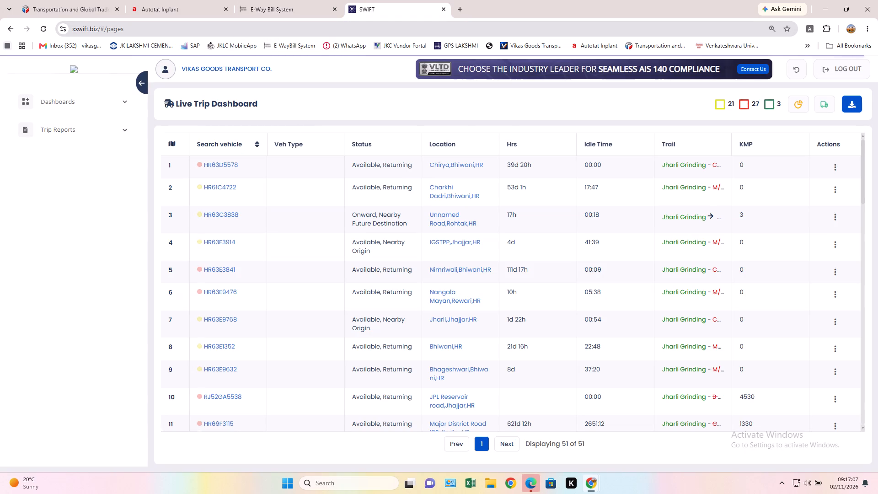
key(BackSpace)
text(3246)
click(223, 164)
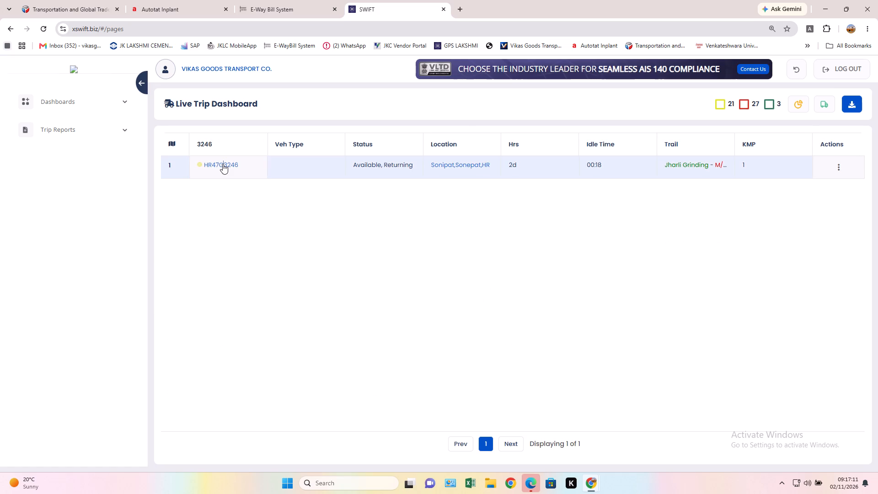
triple_click(223, 164)
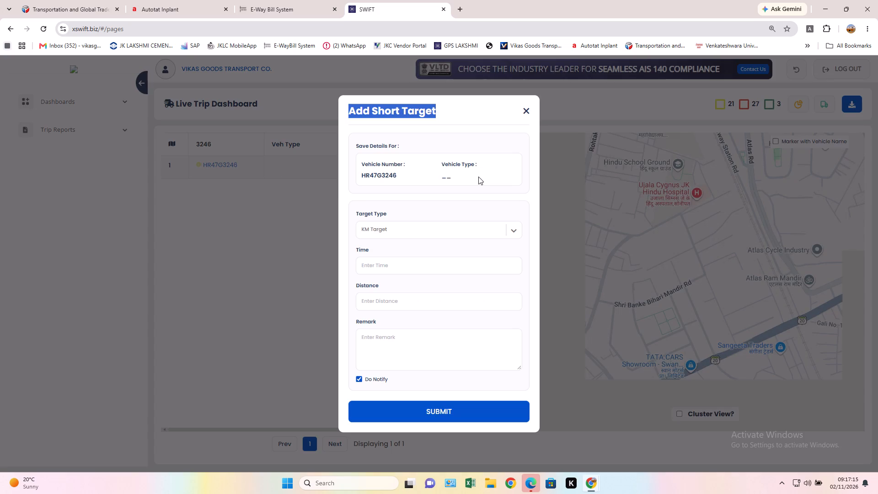
click(525, 114)
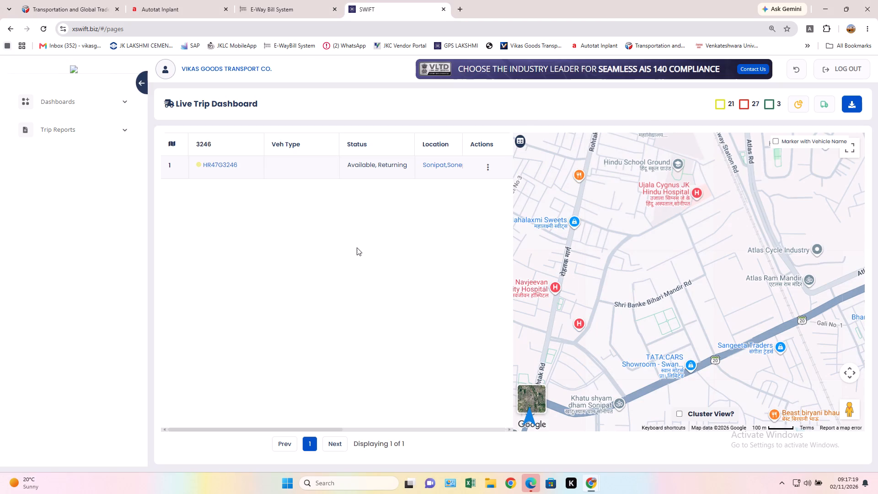
click(227, 161)
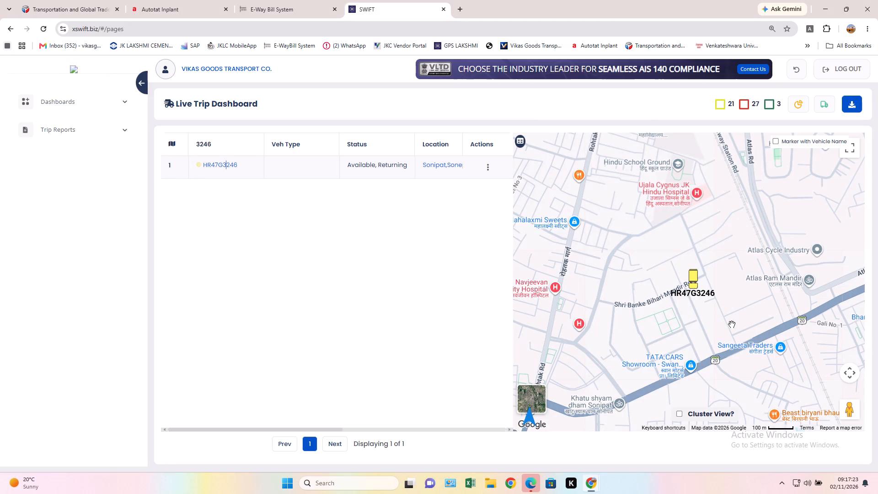
scroll(717, 311, up, 5)
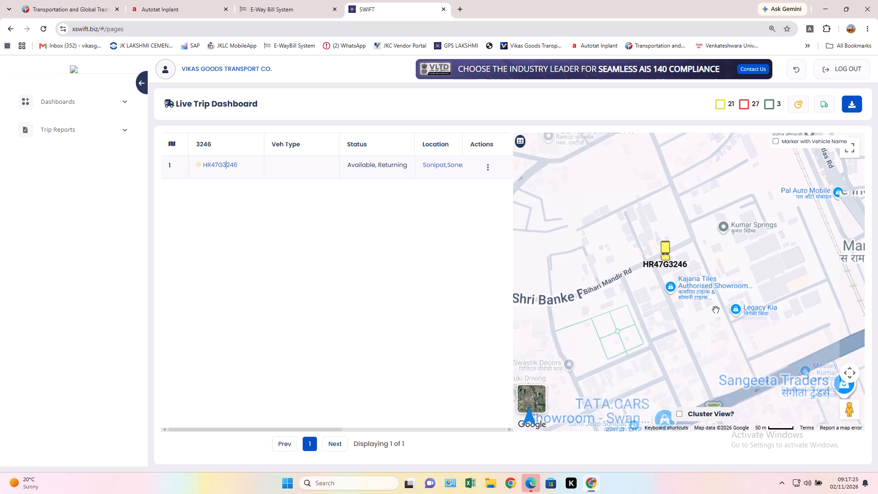